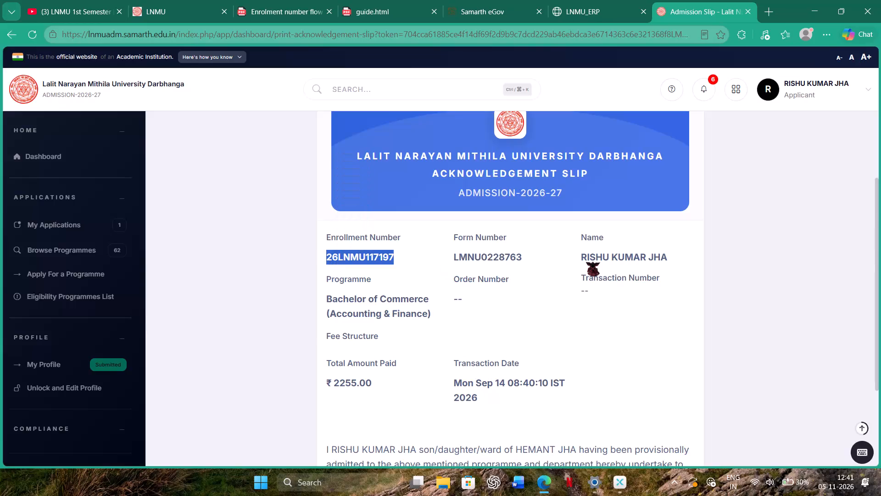
Print the admission acknowledgement slip to PDF, keeping portrait layout and all pages, and proceed to saving the file.
scroll(608, 275, down, 9)
scroll(510, 349, up, 11)
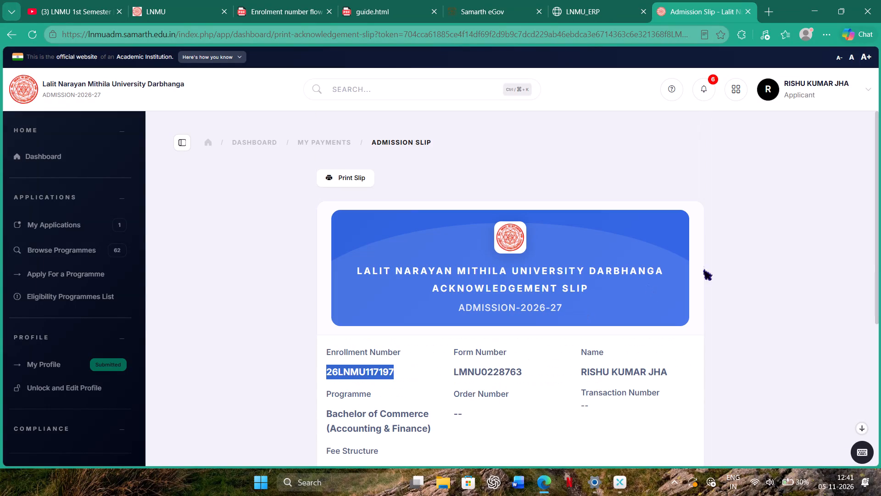
click(338, 174)
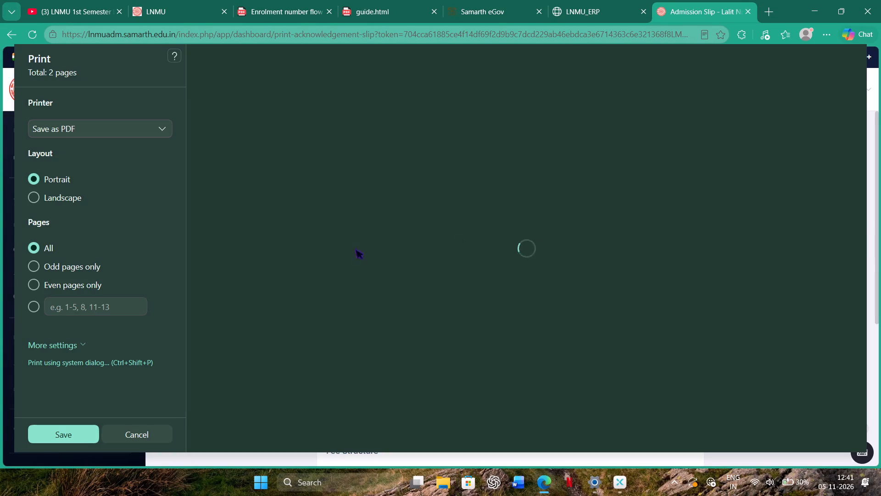
scroll(459, 318, down, 3)
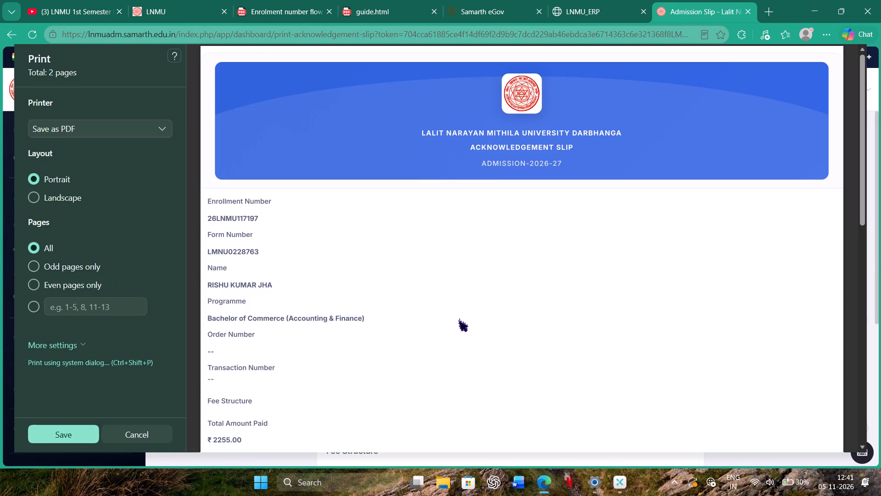
scroll(459, 318, down, 5)
scroll(232, 309, up, 5)
scroll(54, 334, up, 3)
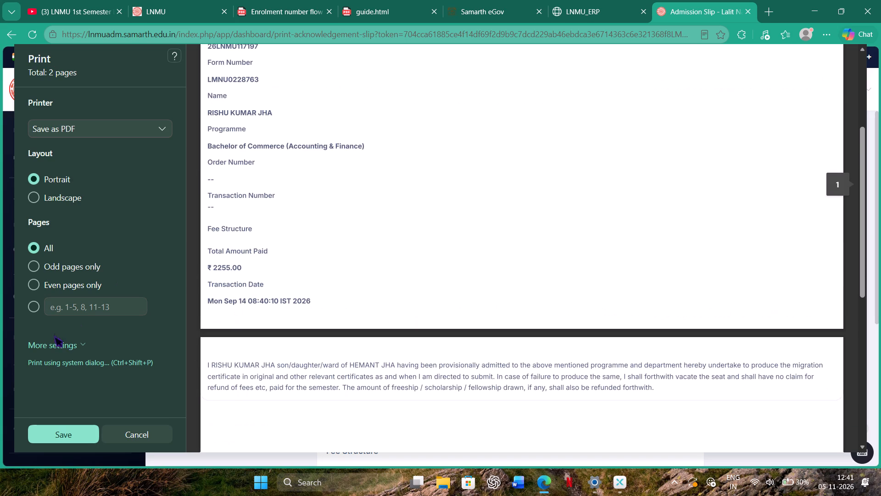
click(55, 434)
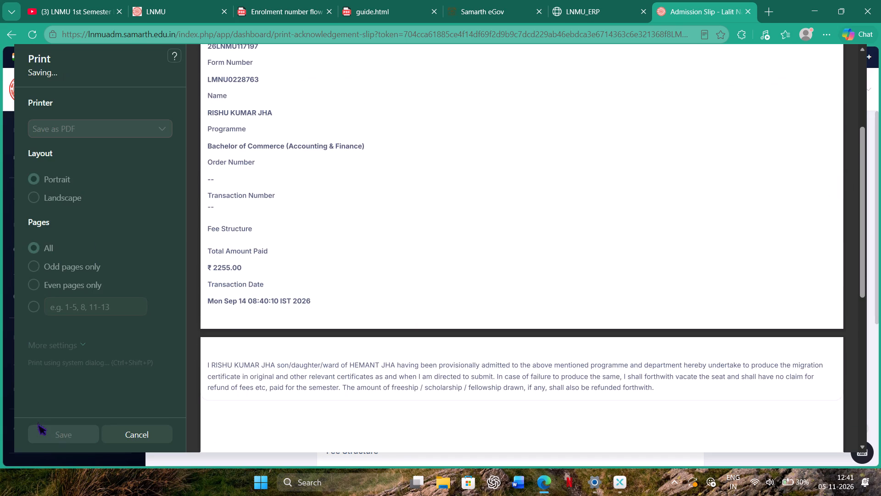
Save the PDF in Downloads, named with the applicant's short name followed by "slip enrollment number".
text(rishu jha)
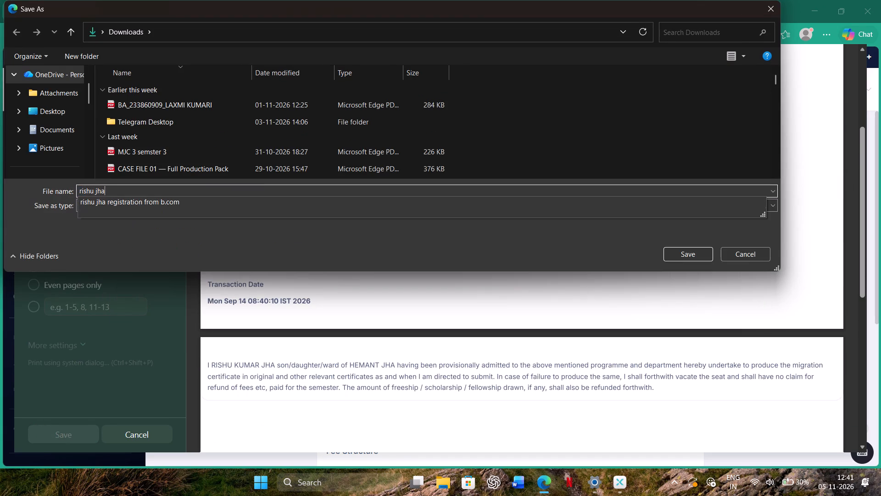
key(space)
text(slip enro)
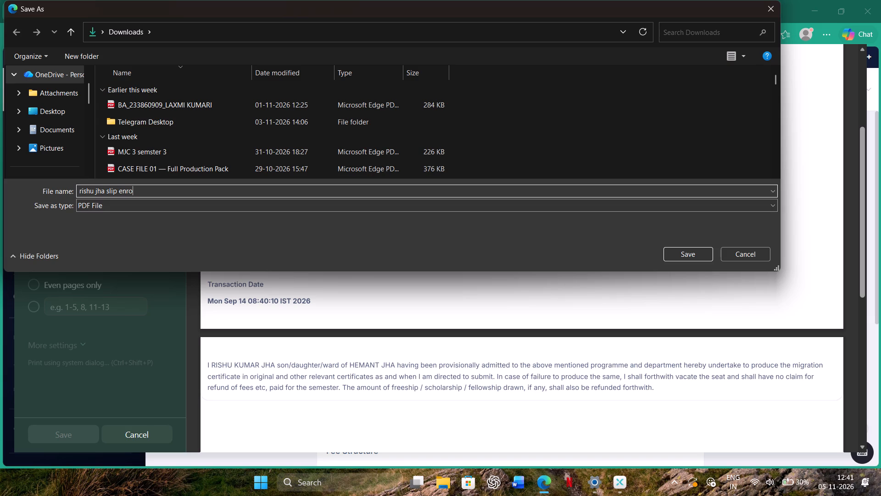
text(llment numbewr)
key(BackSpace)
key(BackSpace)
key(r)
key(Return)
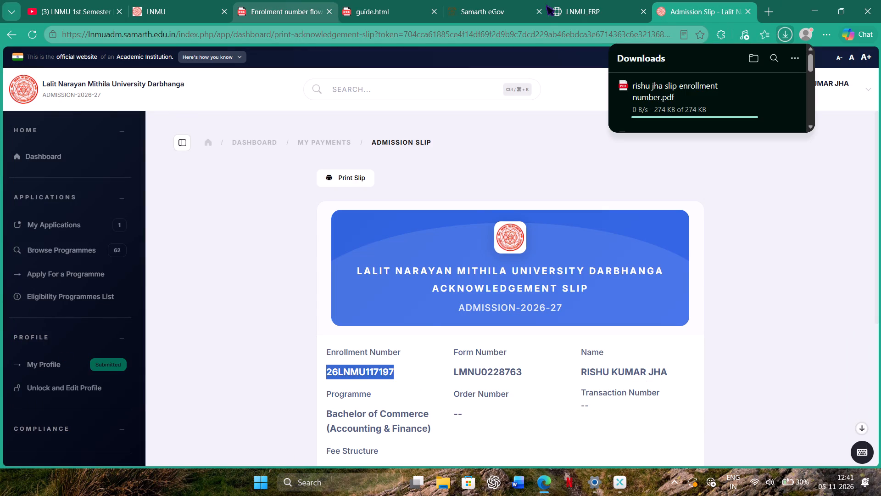
Switch to the Samarth eGov student portal and open its new student registration form.
click(482, 13)
click(419, 423)
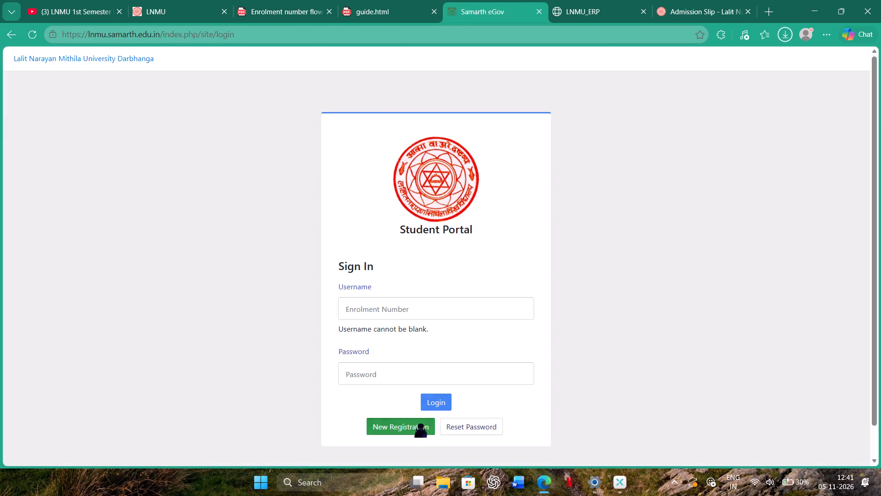
Select the programme B.Com (ACF) : Bachelor of Commerce (Accounting & Finance) in the registration form.
click(640, 158)
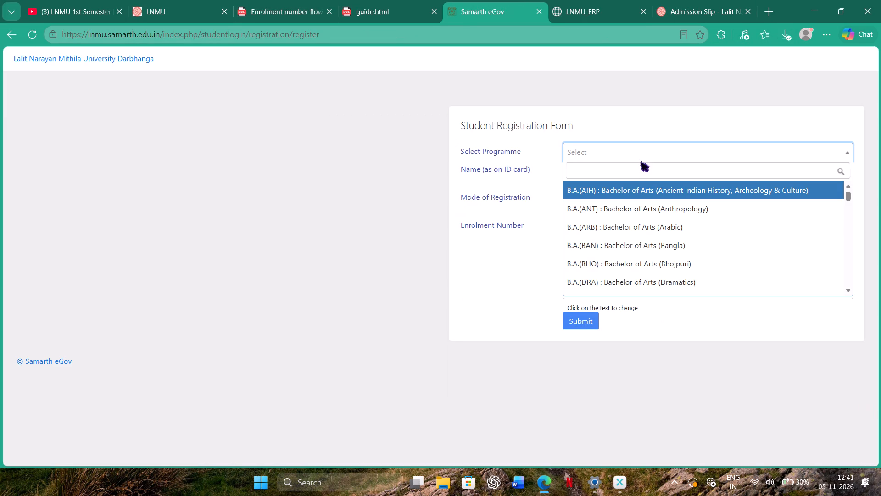
scroll(656, 240, down, 6)
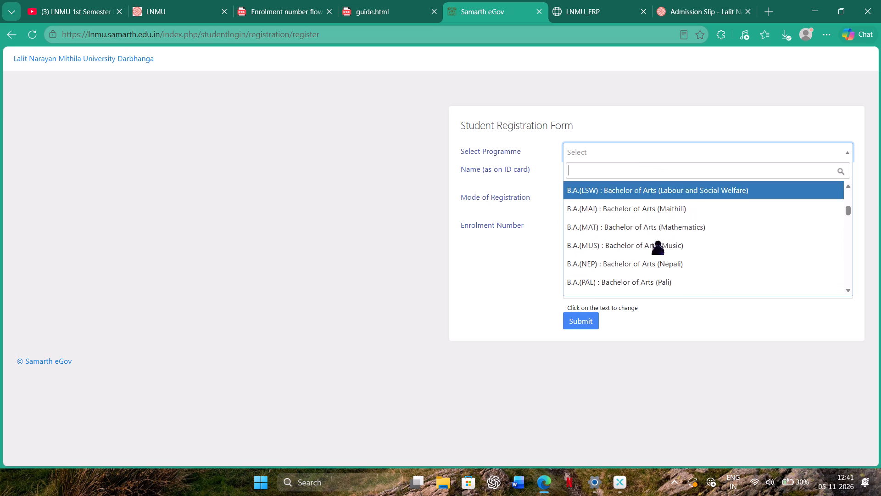
scroll(655, 243, down, 5)
scroll(604, 213, up, 1)
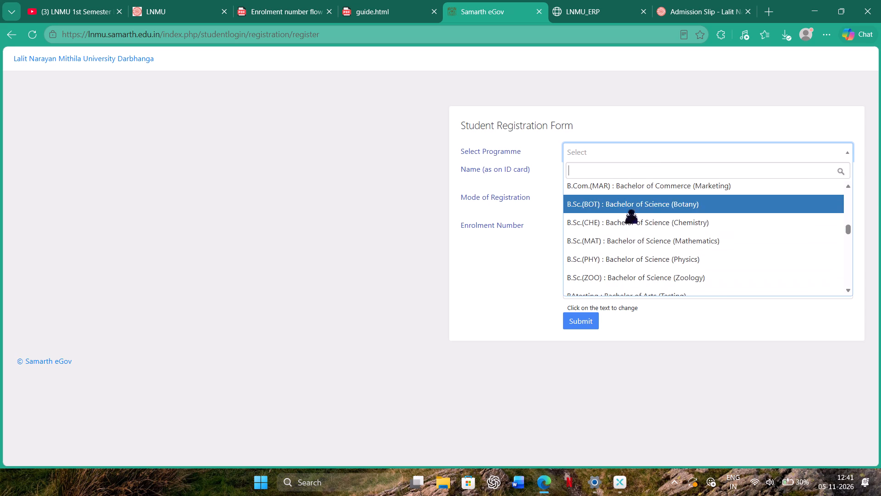
scroll(635, 209, up, 1)
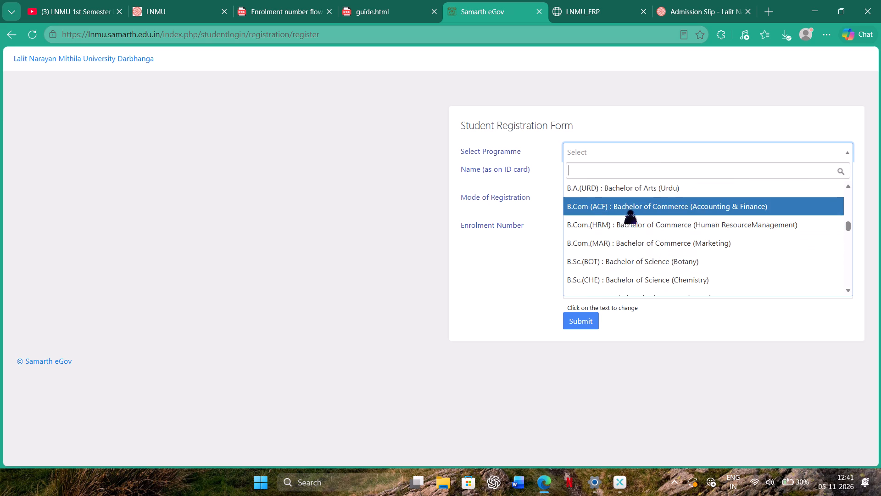
click(629, 209)
Fill in the applicant's name from the saved info and replace the enrolment number with the one copied from the slip.
click(599, 173)
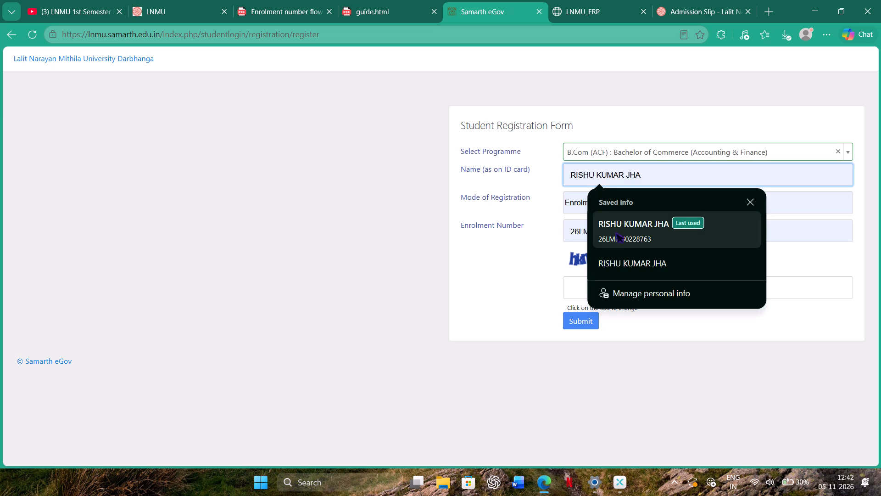
click(615, 230)
drag(632, 225, 559, 235)
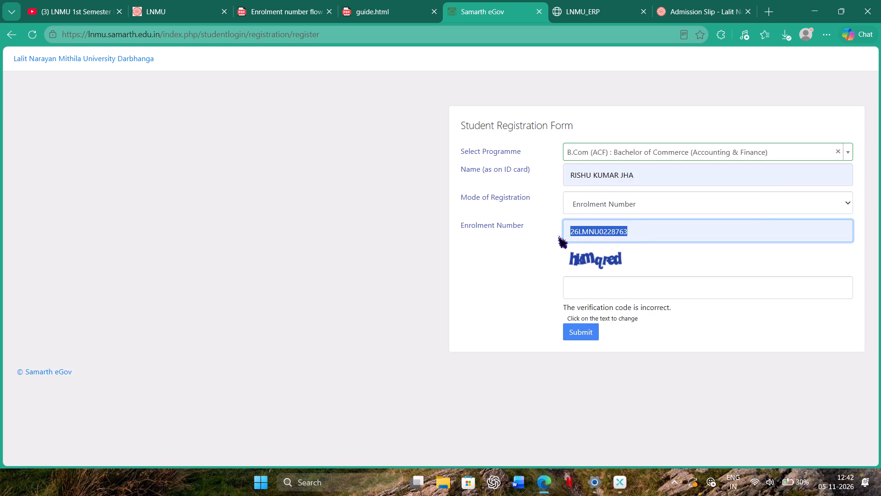
key(BackSpace)
key(ctrl+v)
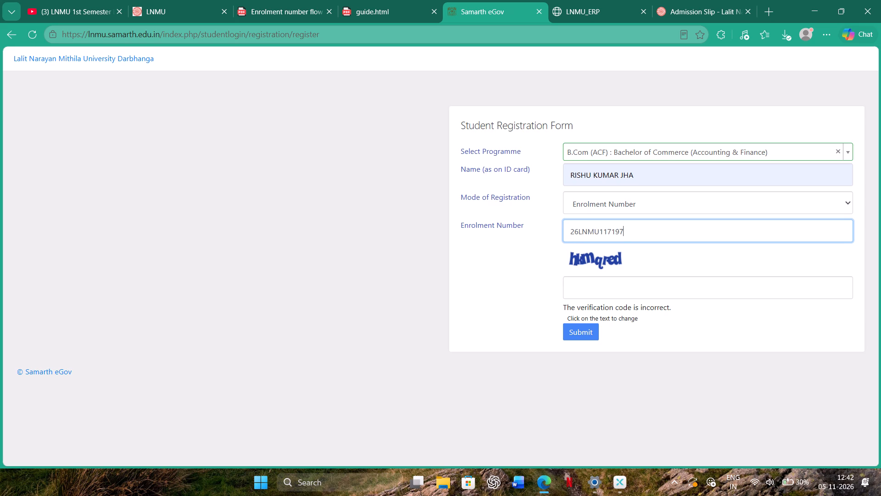
Enter the verification code shown in the captcha image and submit the student registration form.
click(613, 284)
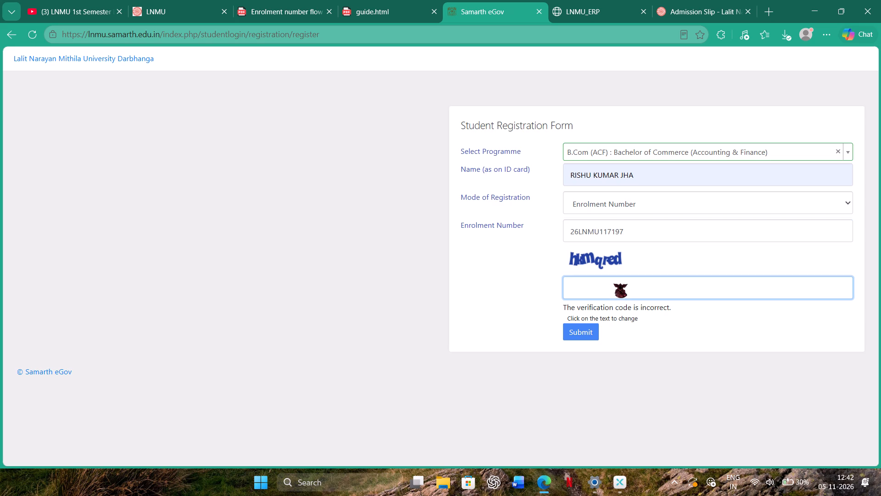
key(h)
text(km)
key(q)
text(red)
click(574, 329)
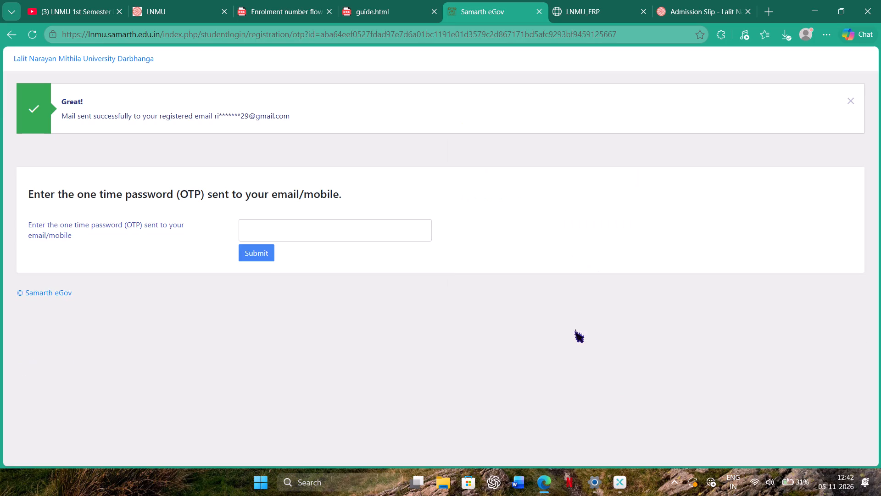
Enter the one-time password sent to the registered email or mobile.
click(293, 225)
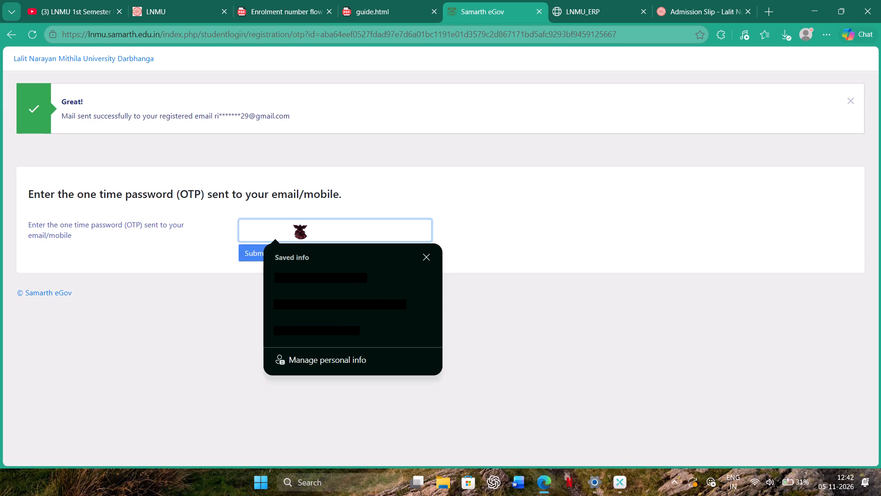
click(293, 225)
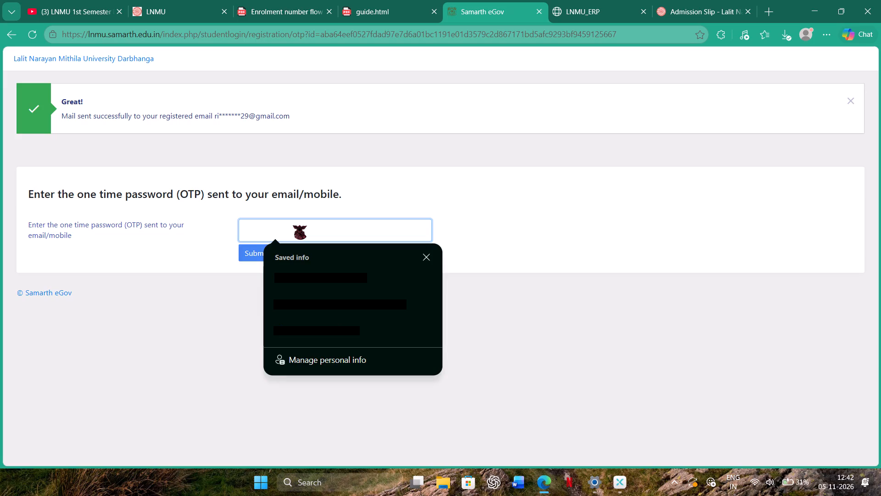
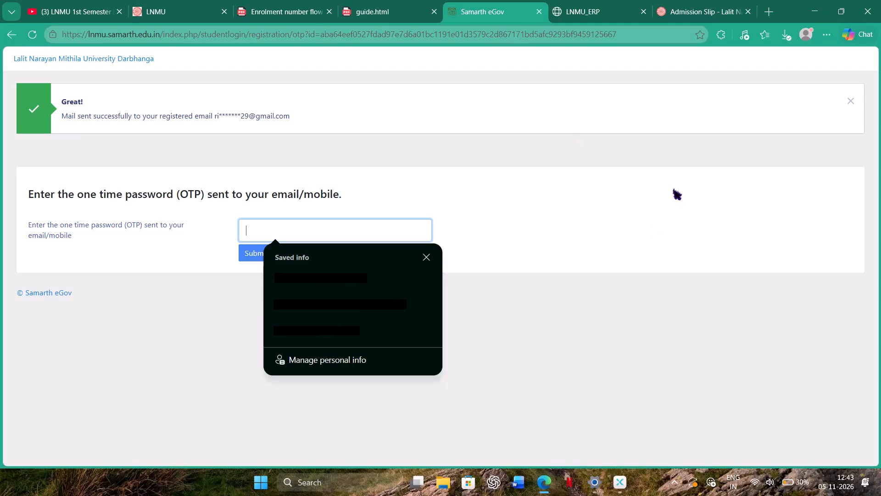
Dismiss the saved-info suggestions and activate the field for the one-time password sent to the registered email or mobile.
click(567, 277)
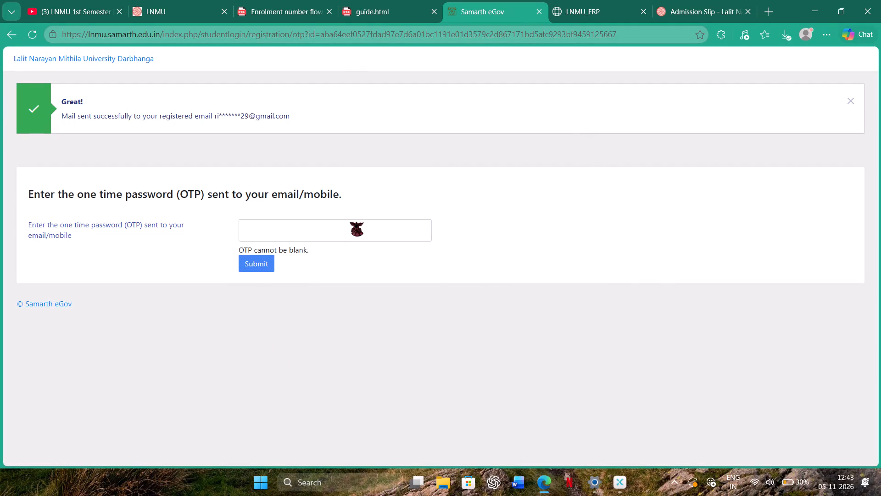
click(345, 227)
click(346, 227)
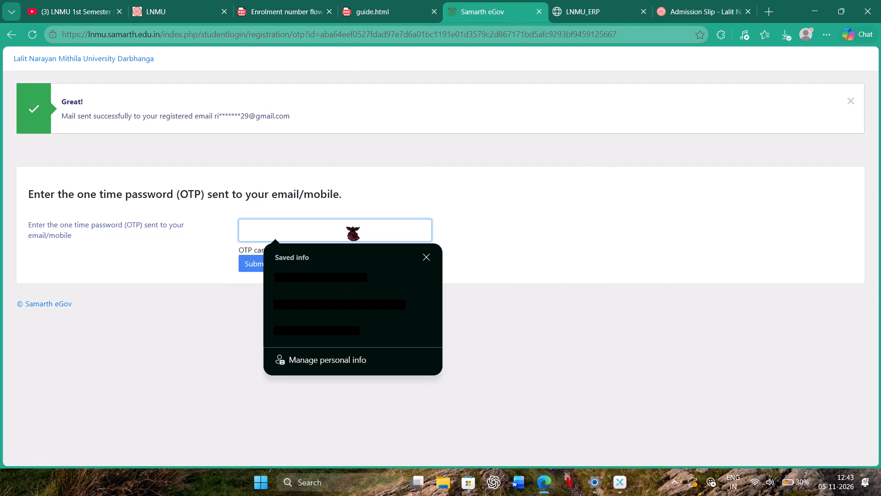
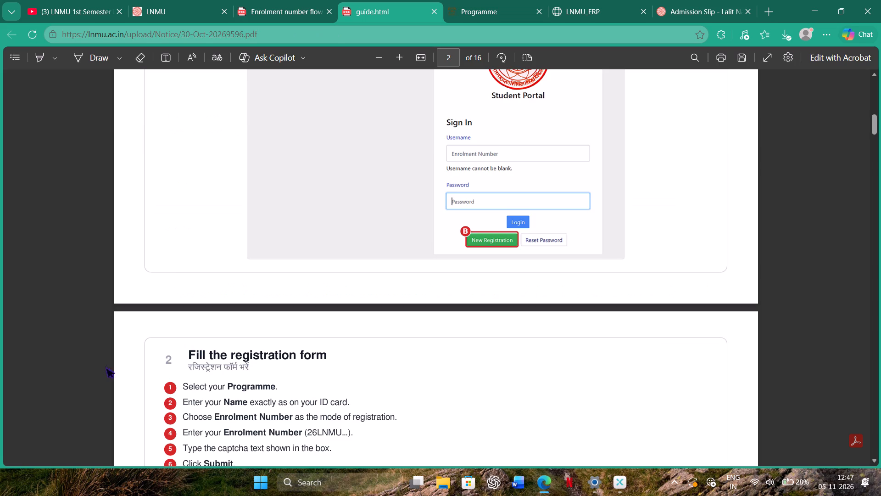
Read through the registration guide PDF from filling the registration form through password setup, login and dashboard pages.
scroll(101, 359, down, 3)
scroll(301, 294, up, 3)
scroll(272, 295, down, 20)
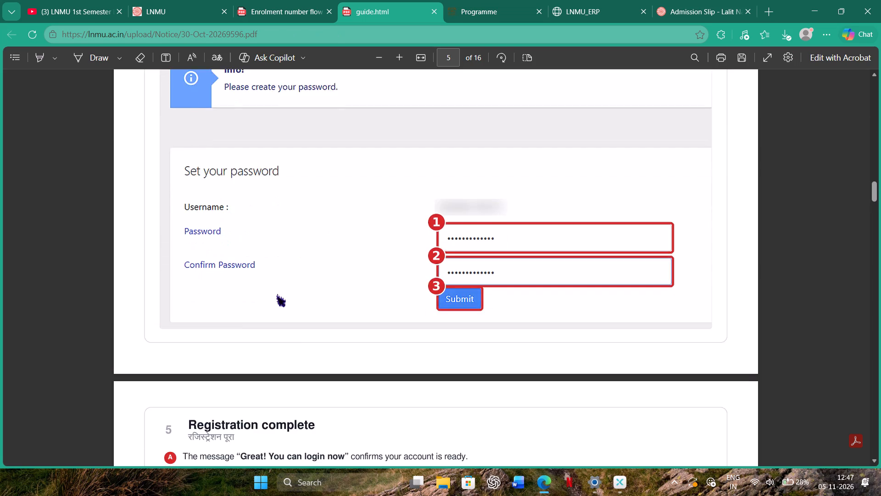
scroll(277, 293, down, 15)
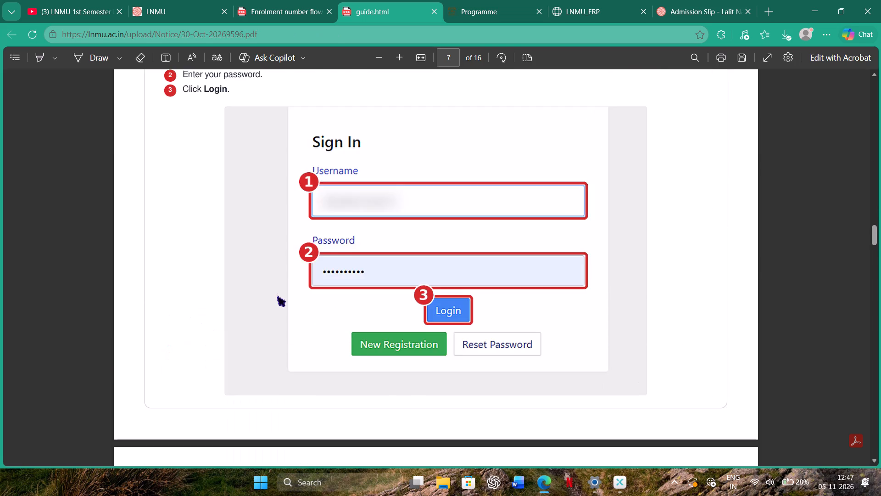
scroll(277, 293, down, 8)
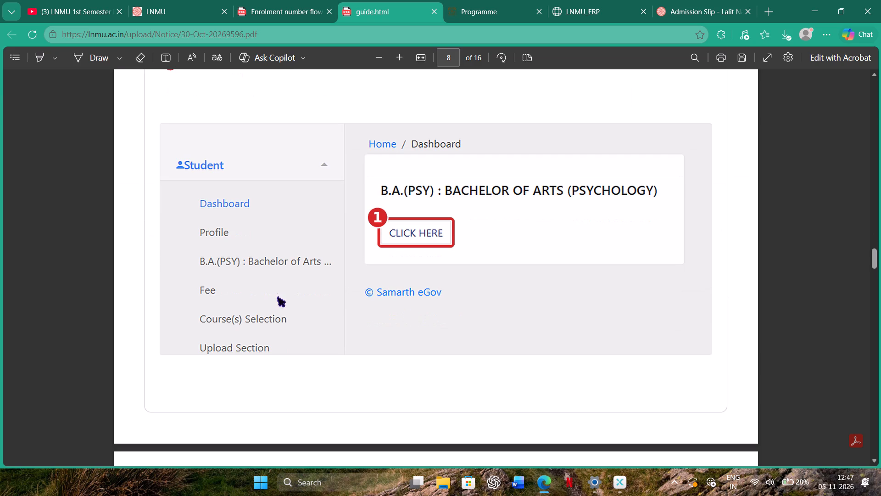
scroll(277, 293, down, 7)
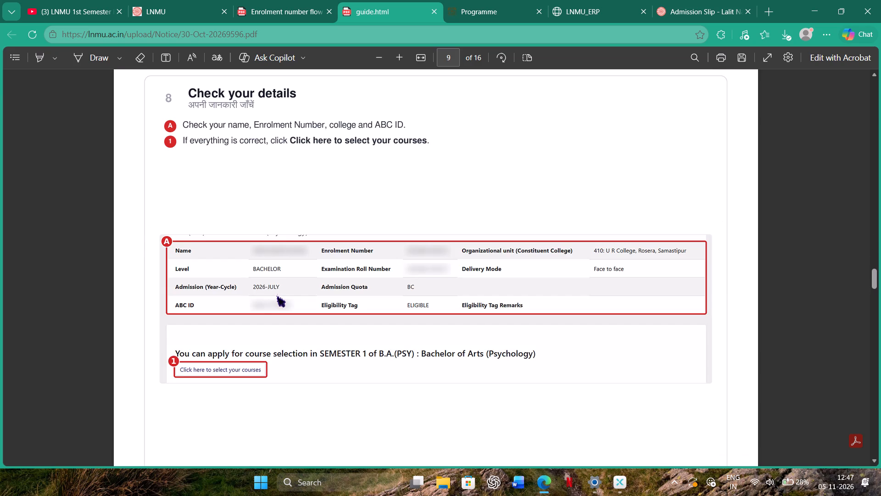
Examine the guide's instructions on checking the details, choosing the discipline scheme and selecting Major and Minor subjects.
drag(231, 120, 241, 120)
drag(241, 120, 322, 125)
click(486, 158)
drag(279, 137, 494, 152)
click(414, 206)
scroll(359, 279, down, 7)
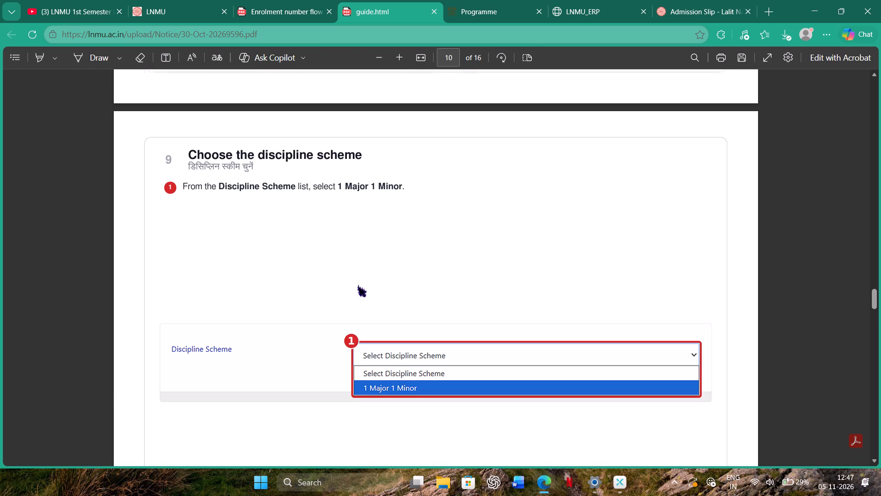
drag(197, 184, 296, 182)
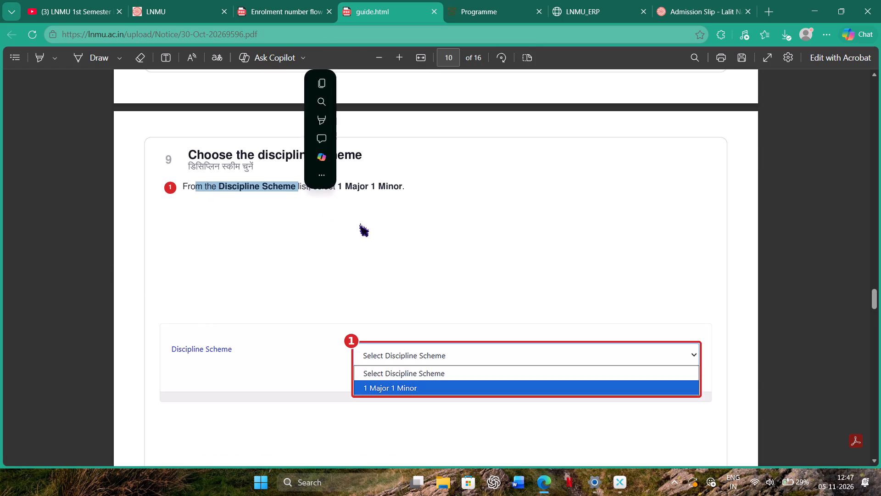
click(360, 223)
scroll(264, 258, down, 2)
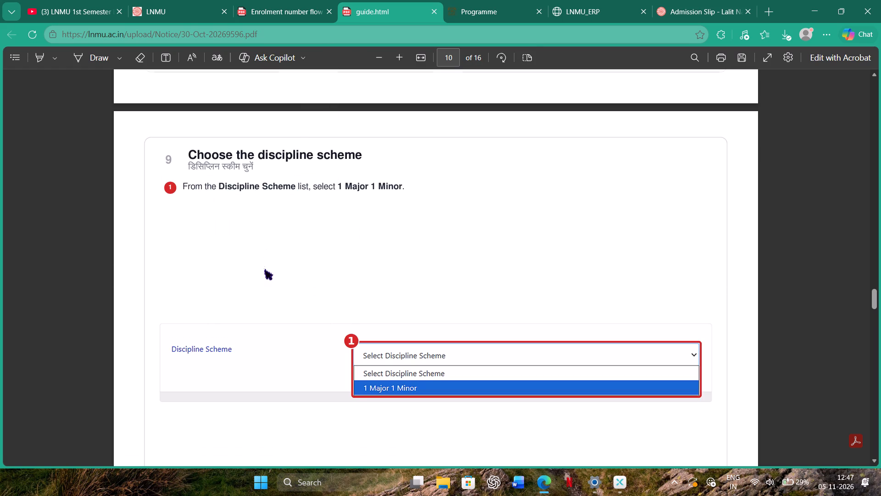
scroll(264, 266, down, 5)
scroll(306, 289, down, 3)
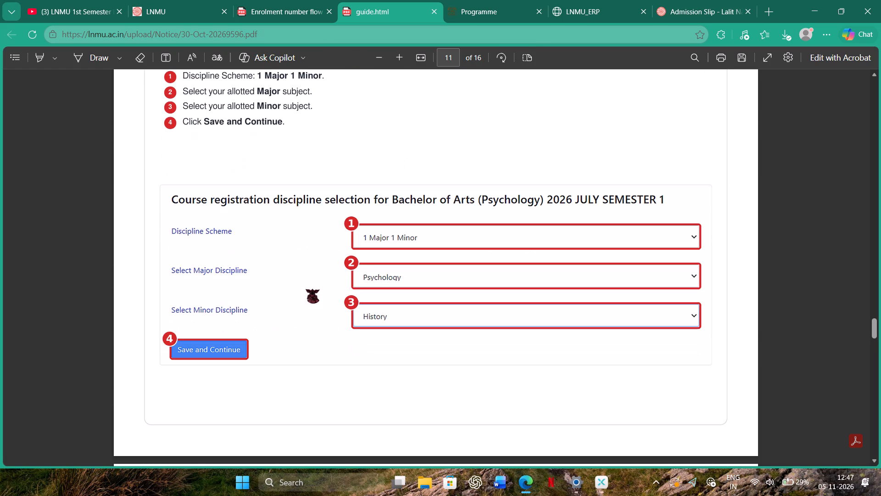
scroll(306, 289, up, 1)
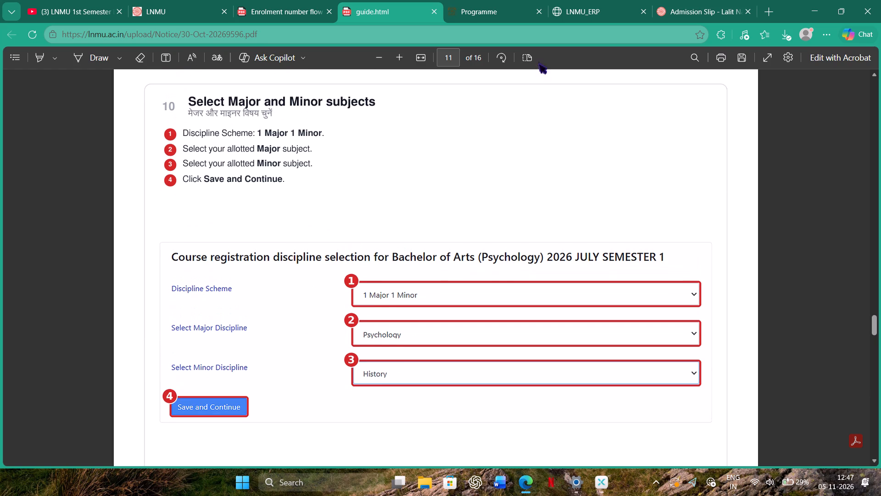
Start course selection from the portal's Programme page and save 1 Major 1 Minor with Accounting & Finance as major and Marketing as minor.
click(484, 13)
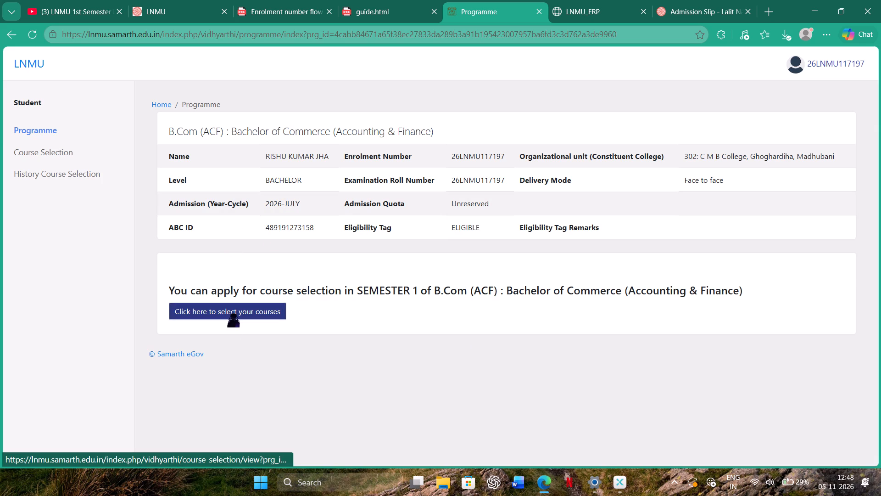
click(232, 310)
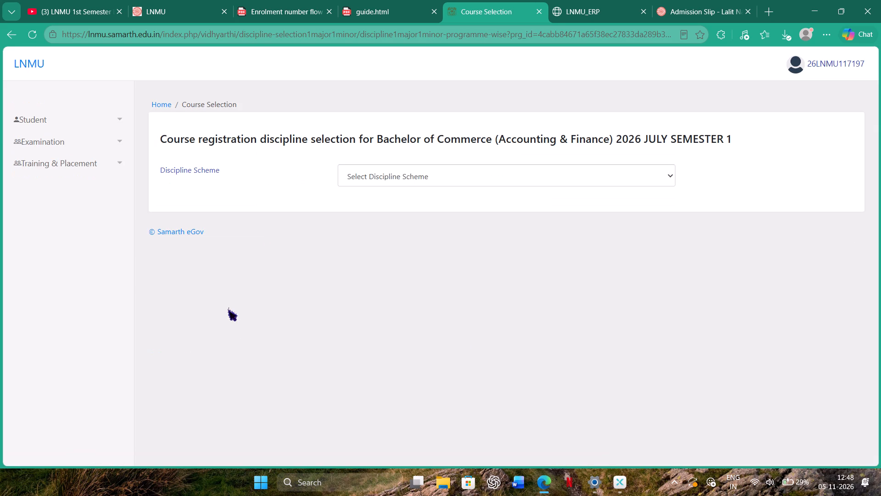
click(407, 171)
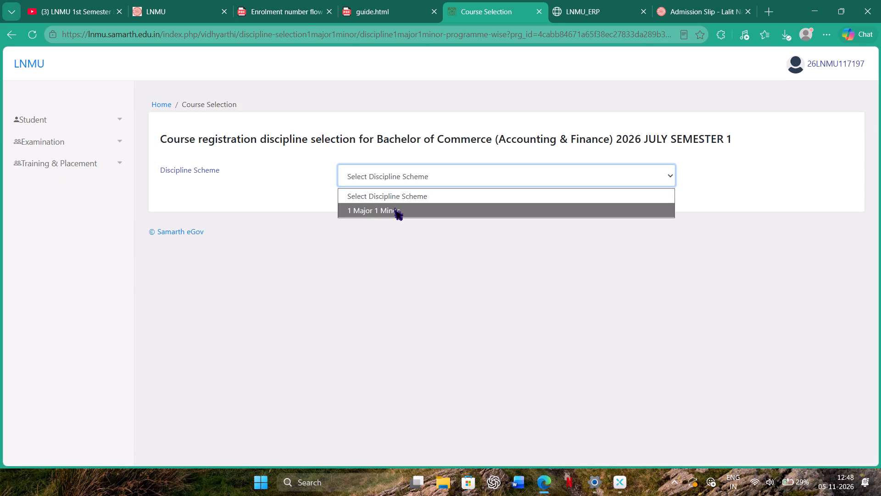
click(394, 207)
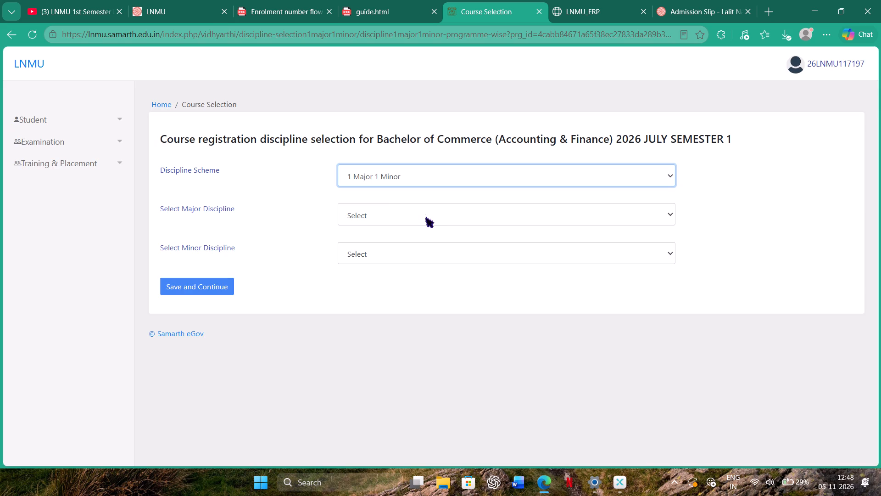
click(425, 214)
click(426, 244)
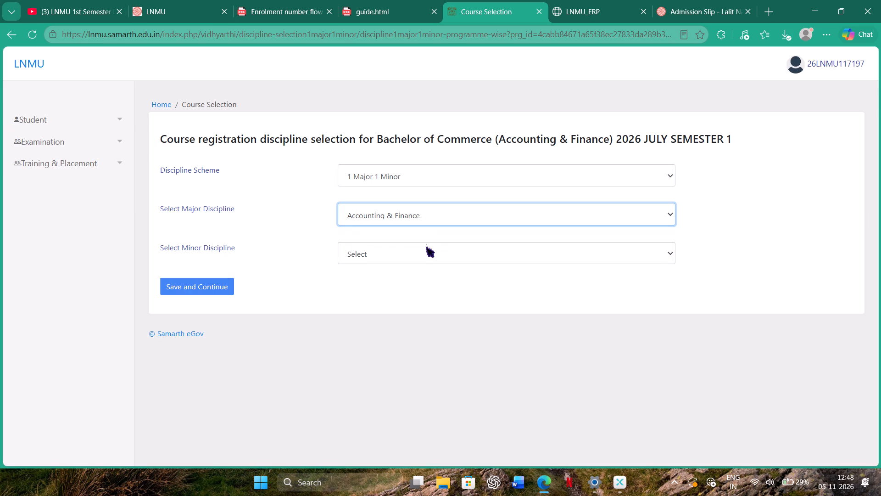
click(424, 253)
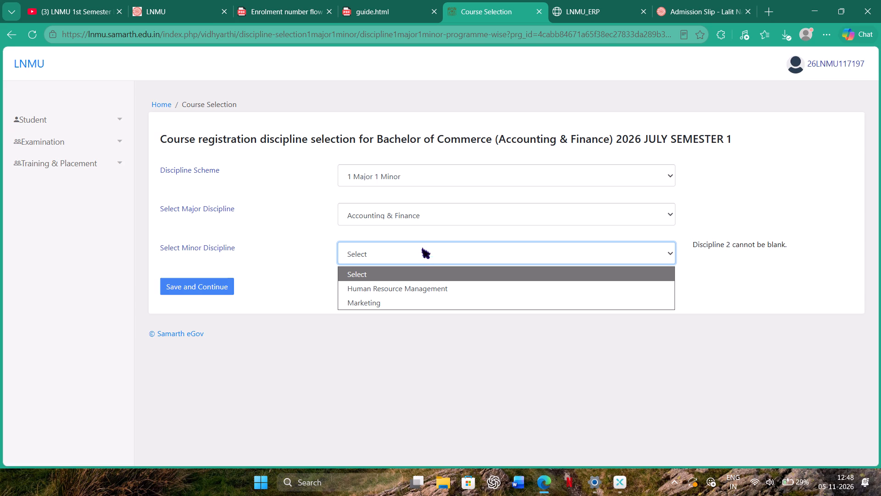
click(379, 304)
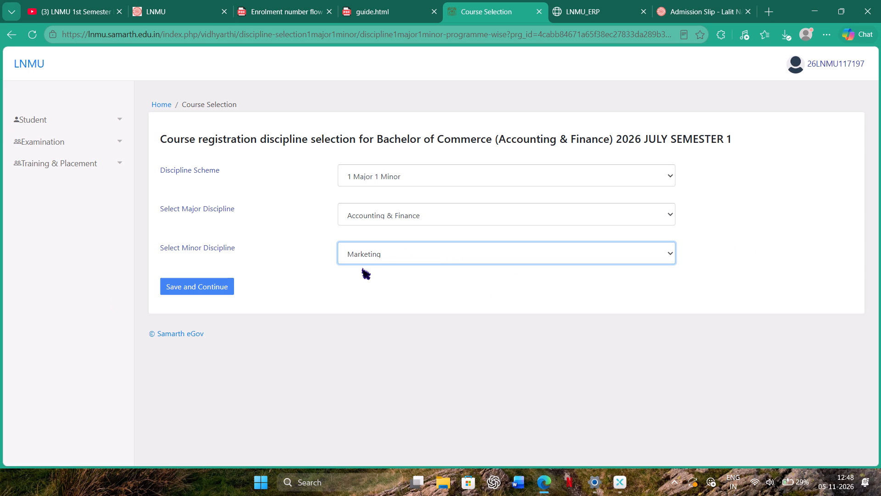
click(191, 281)
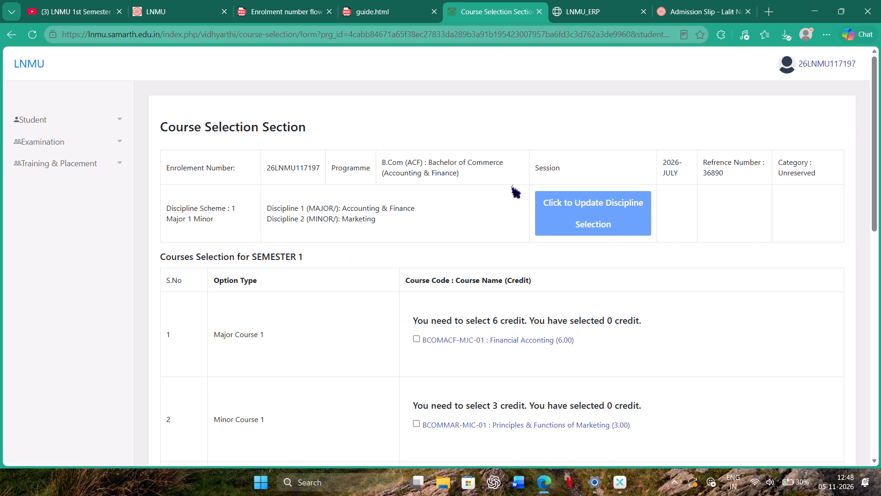
Look over the Semester 1 course options offered for each option type in the Course Selection Section.
scroll(323, 285, down, 3)
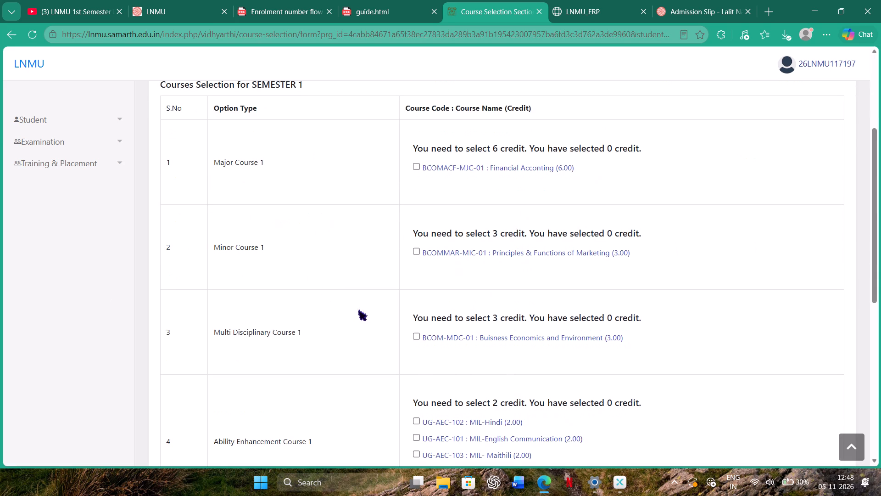
scroll(362, 308, down, 14)
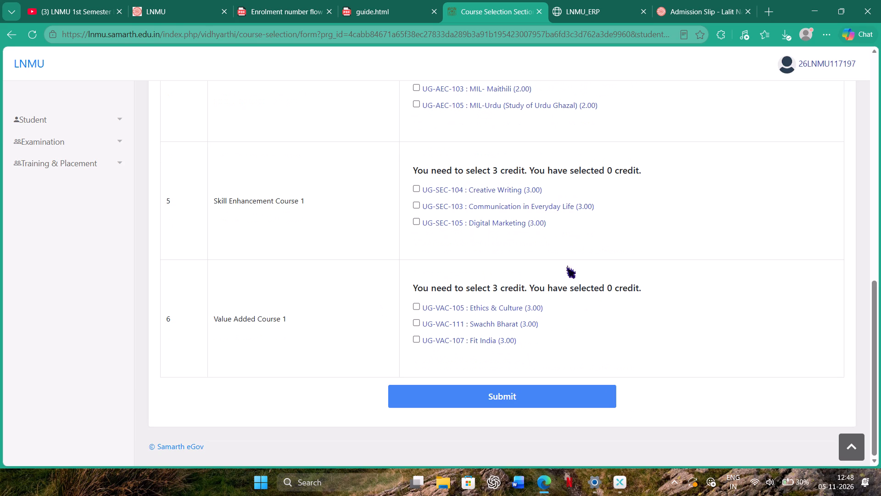
scroll(323, 275, up, 9)
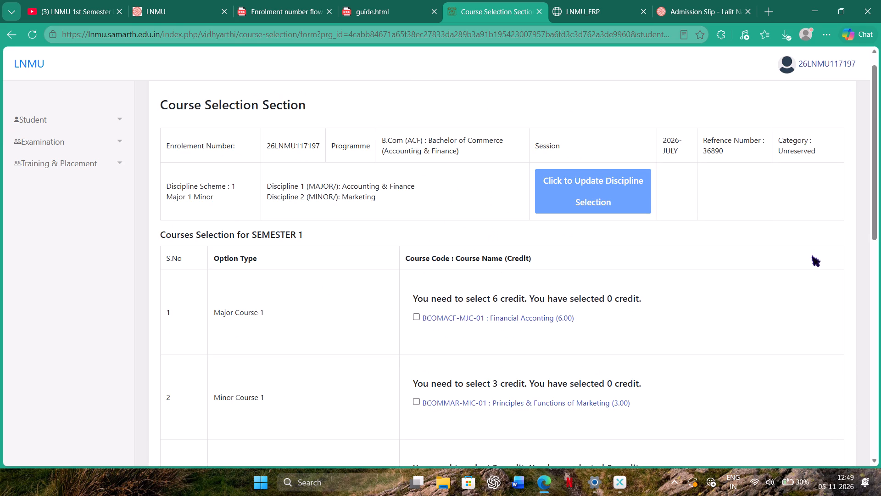
Read the guide's section 11 on the credit rules for selecting Major and Minor courses.
click(396, 5)
scroll(405, 316, down, 4)
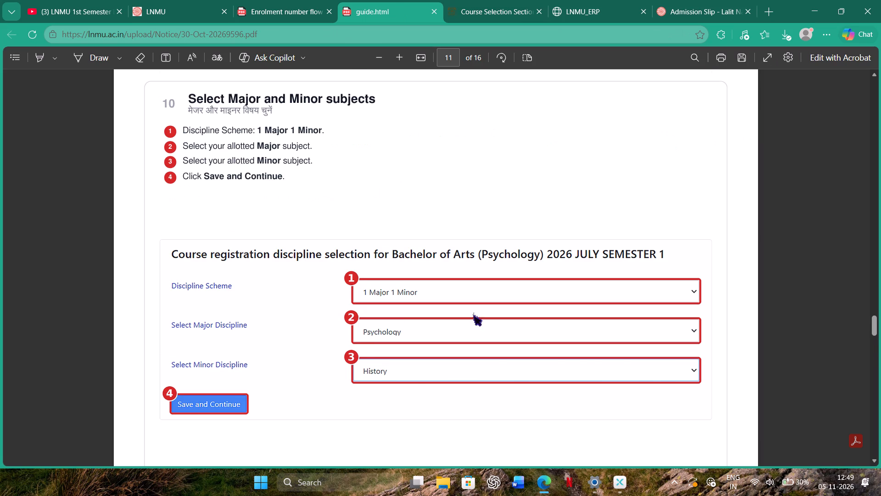
scroll(243, 307, down, 5)
scroll(114, 92, up, 1)
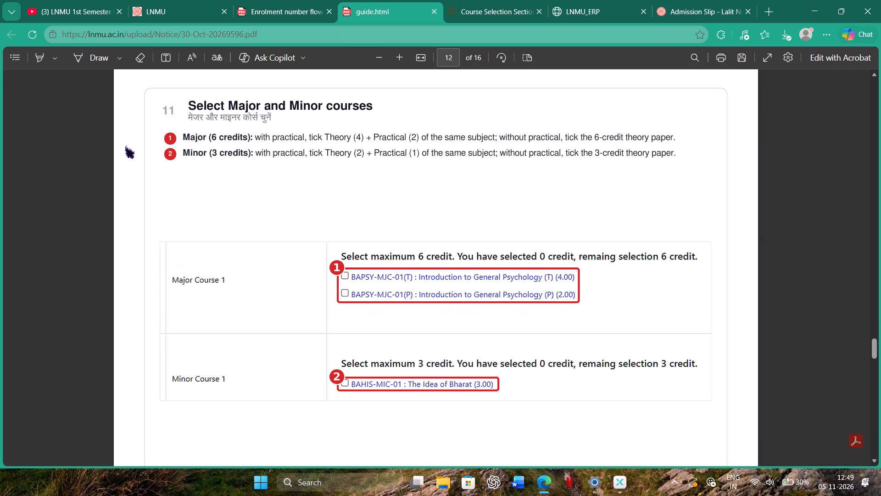
scroll(335, 187, up, 2)
drag(275, 250, 420, 265)
click(515, 287)
drag(413, 244, 538, 250)
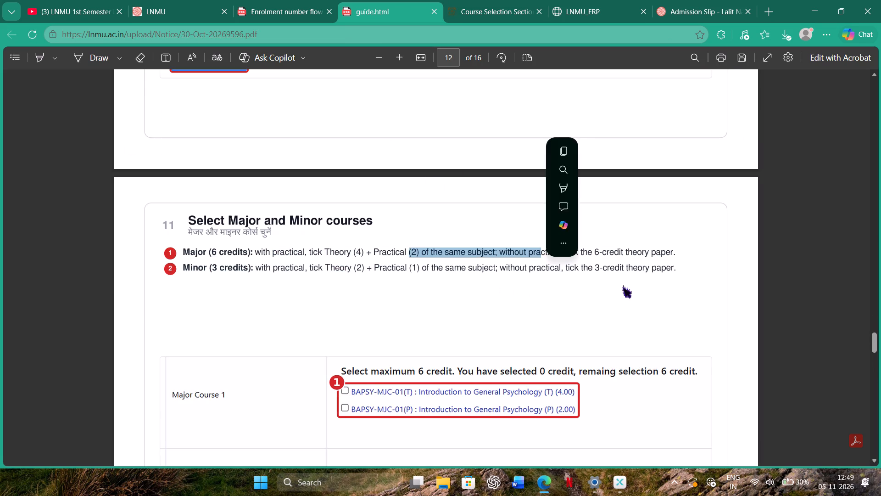
click(623, 284)
drag(518, 246, 641, 259)
click(694, 316)
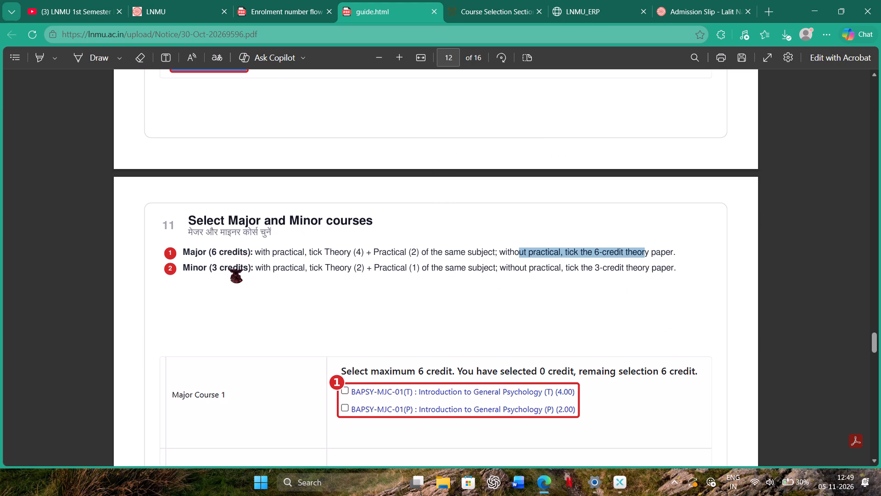
click(287, 265)
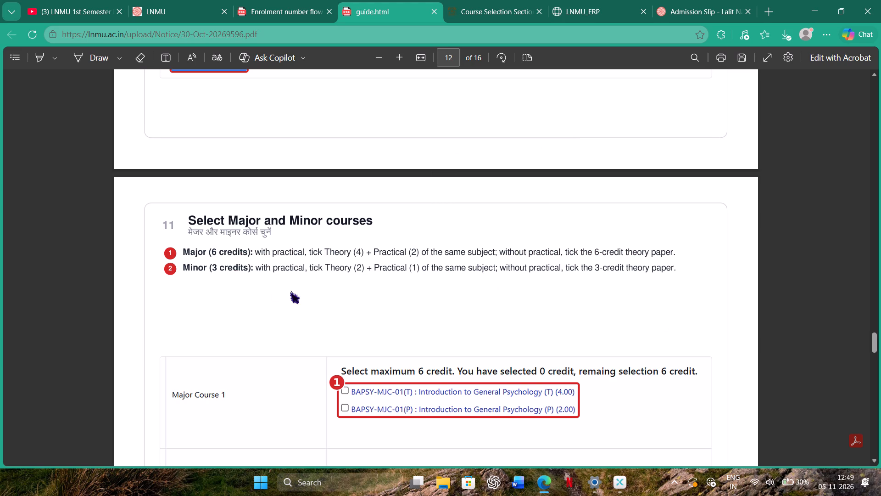
scroll(254, 281, down, 3)
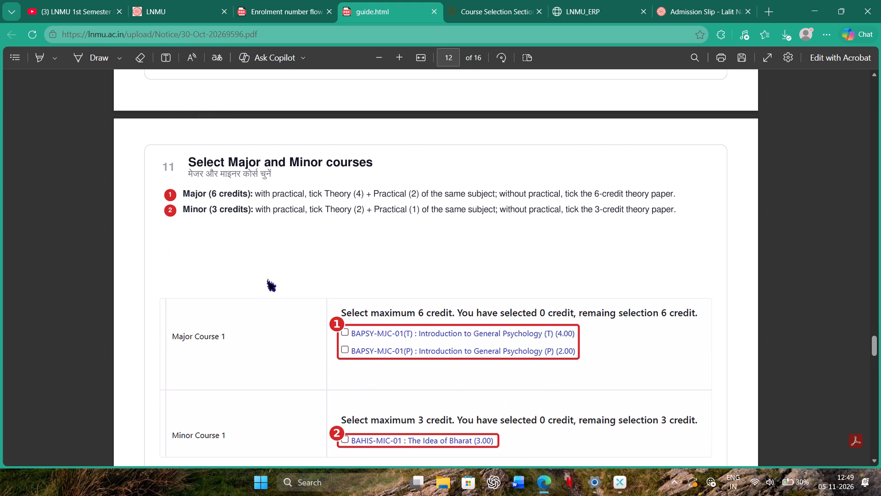
scroll(266, 279, up, 3)
Open the LNMU UG 1st Semester Registration 2026-30 video from the Online Job Alert channel on YouTube.
click(85, 0)
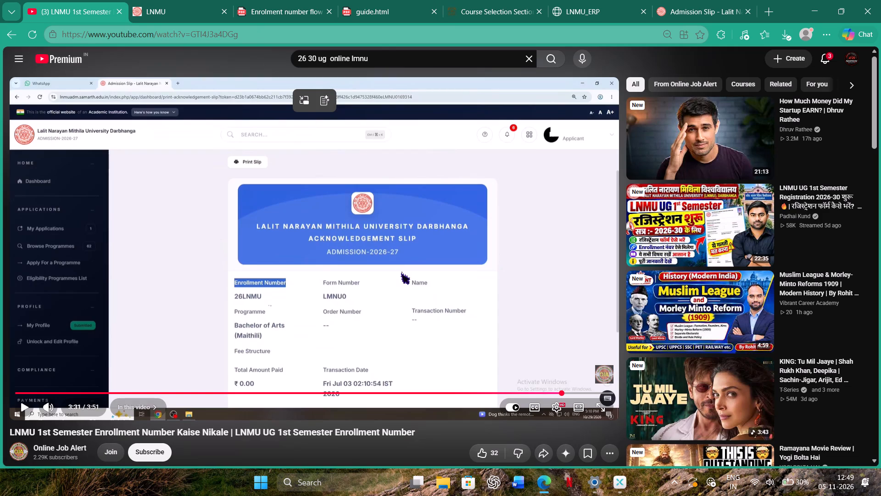
click(24, 458)
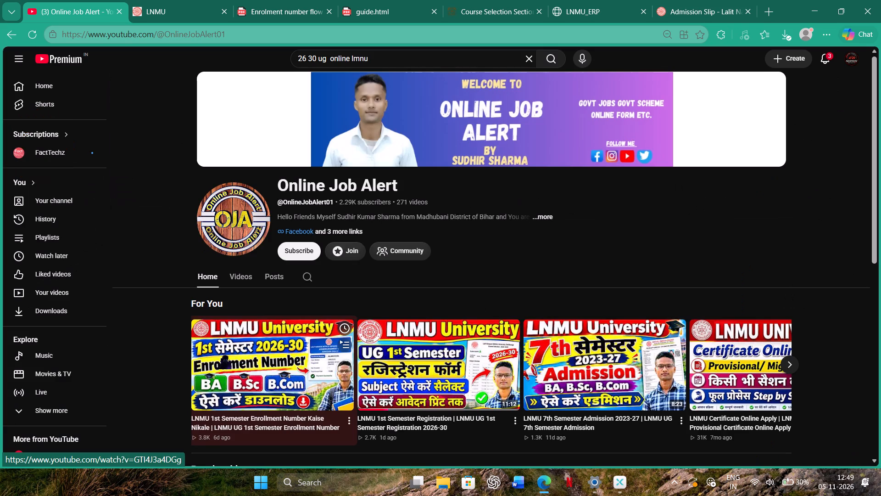
click(391, 370)
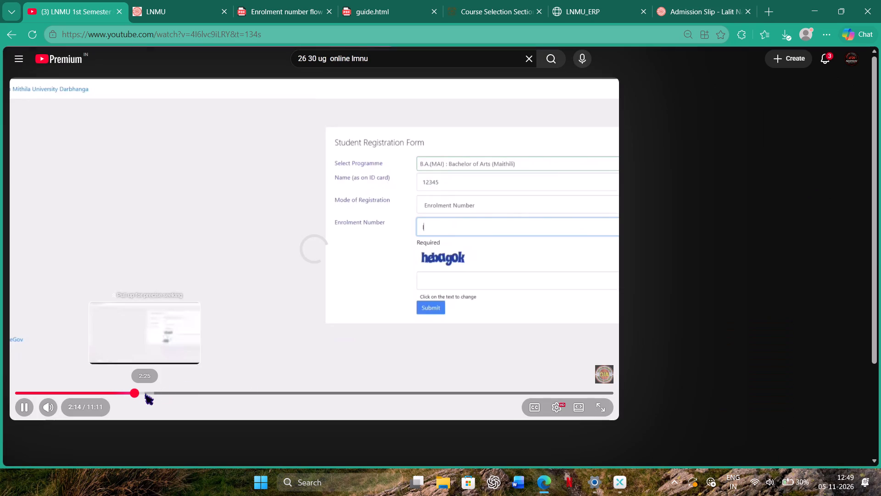
Skip through the tutorial to its Semester 1 course selection part and compare it with the portal's Course Selection Section.
click(165, 390)
click(183, 391)
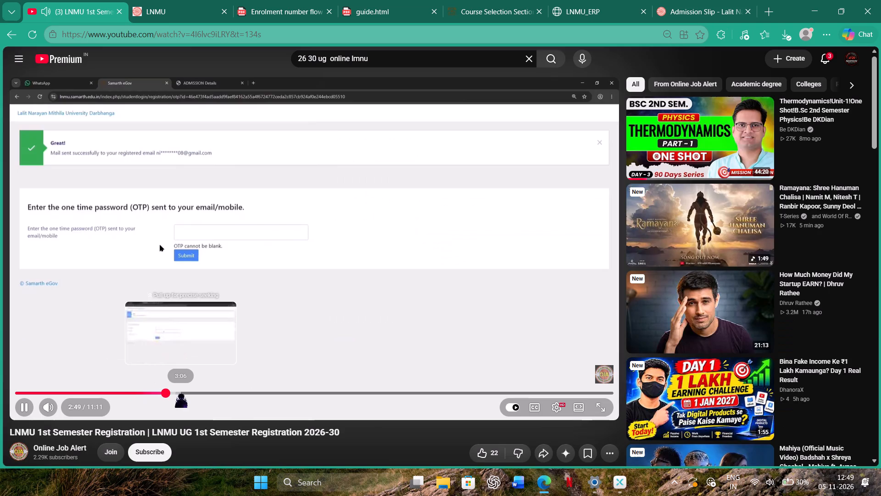
click(199, 389)
click(229, 394)
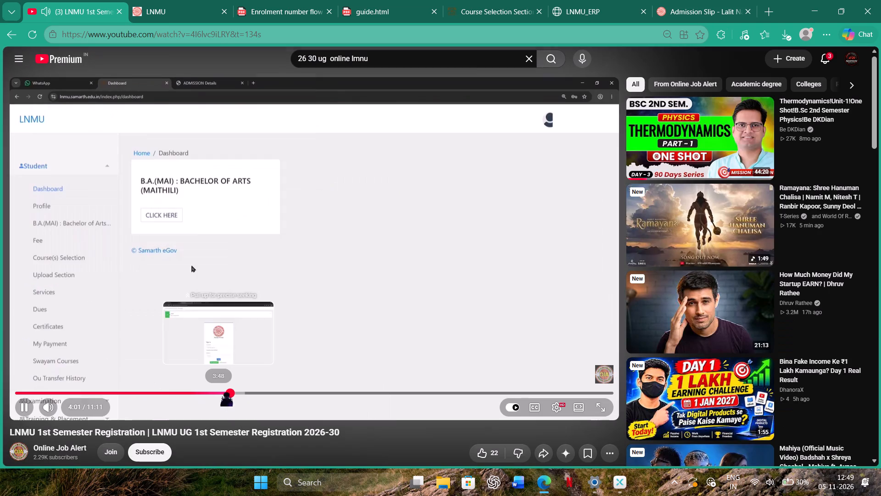
click(242, 390)
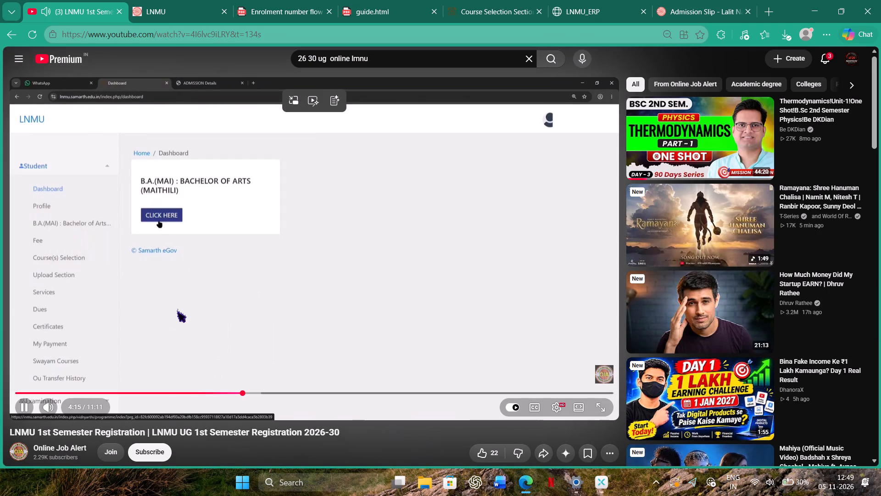
key(Right)
key(Right)
key(Right)
key(Right)
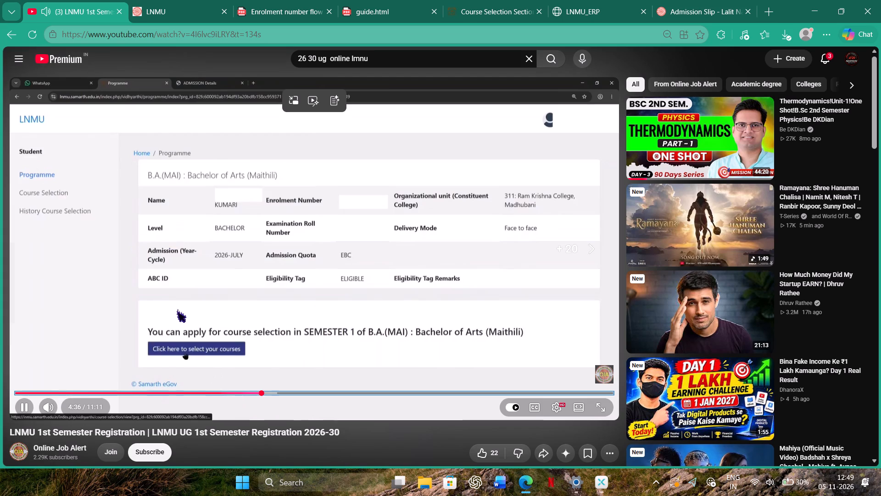
key(Right)
key(Right)
key(Right)
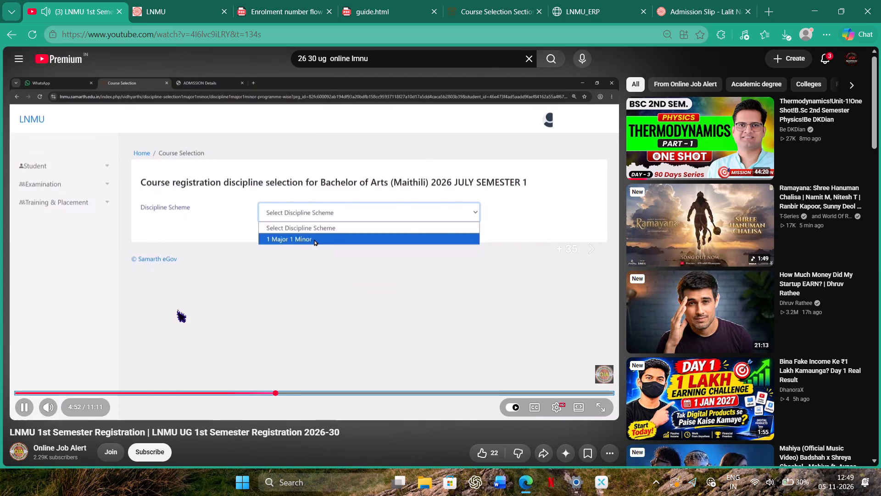
key(Right)
key(Right)
key(Right)
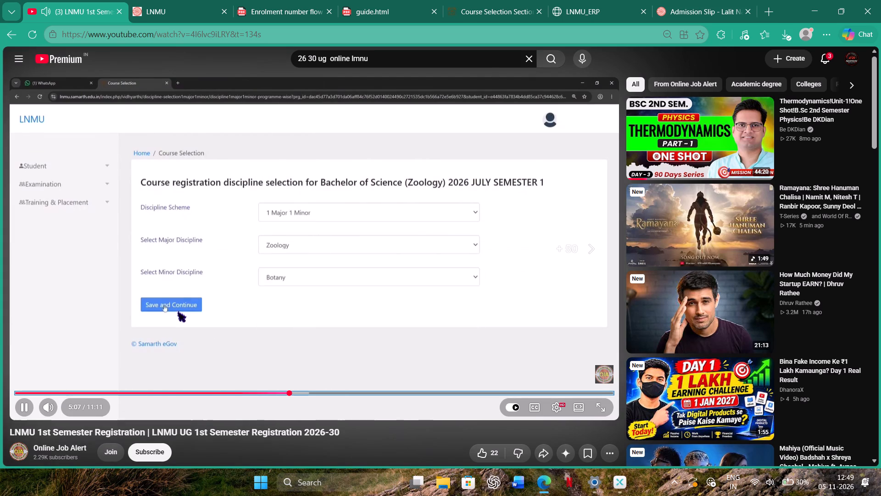
key(Right)
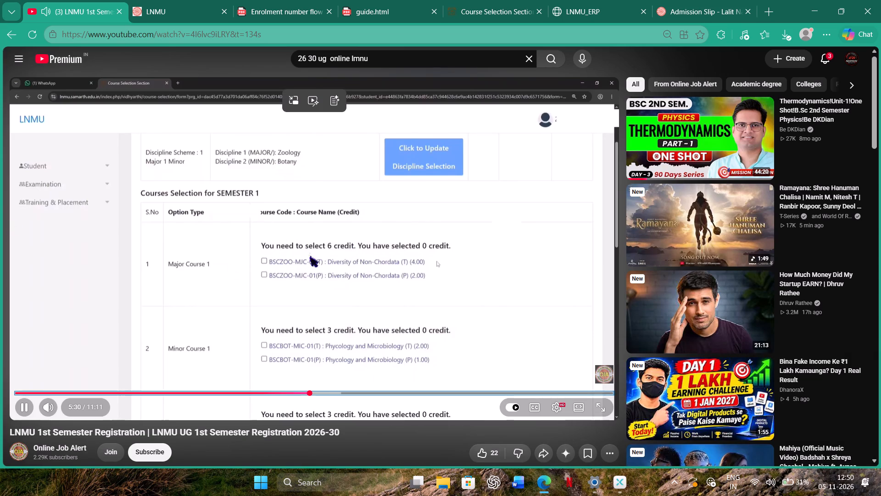
click(473, 9)
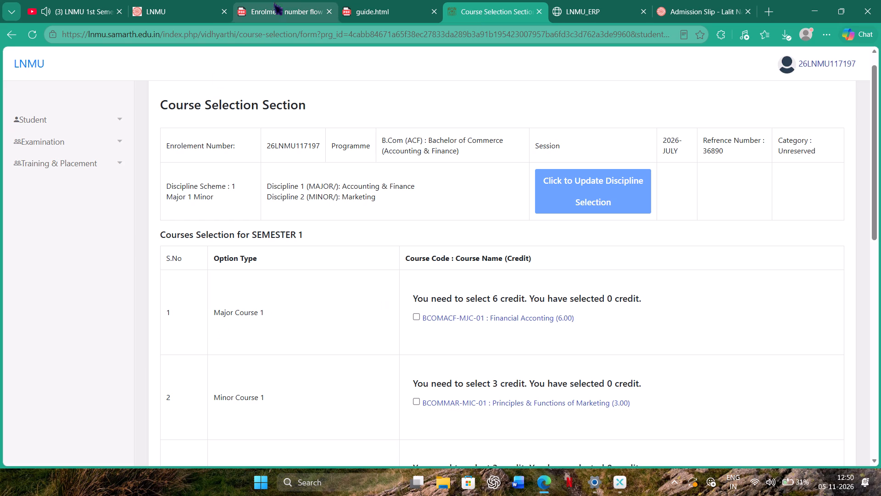
click(77, 0)
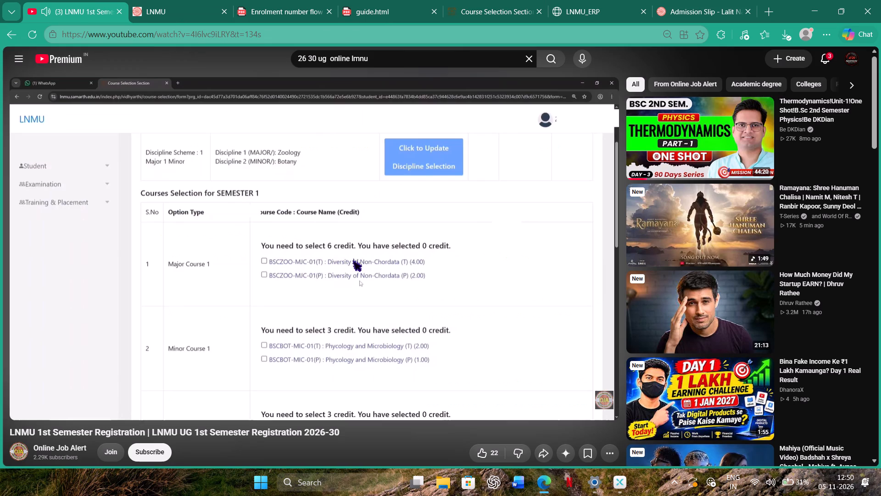
click(212, 237)
Select Financial Acconting (BCOMACF-MJC-01) as Major Course 1 and Principles & Functions of Marketing (BCOMMAR-MIC-01) as Minor Course 1.
click(491, 13)
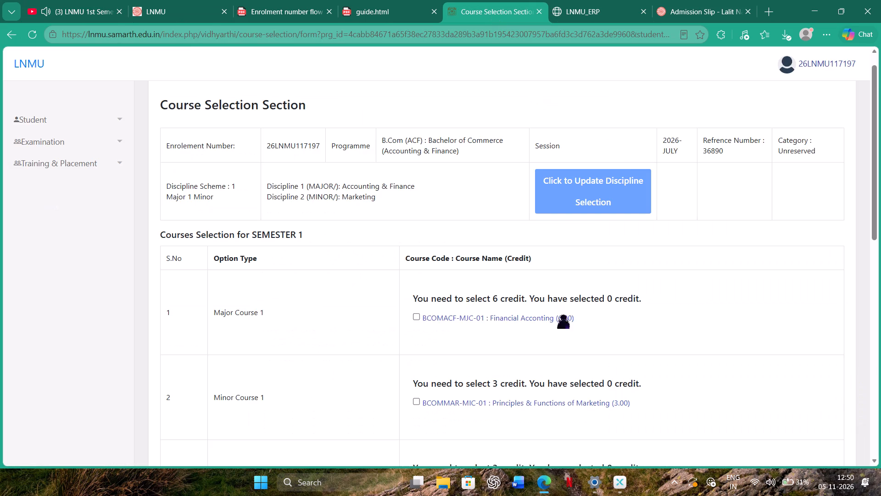
scroll(397, 288, down, 1)
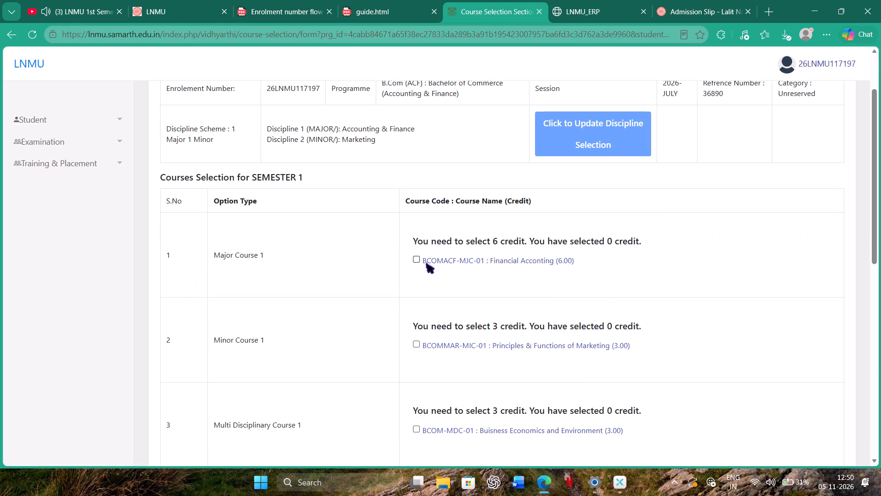
click(414, 258)
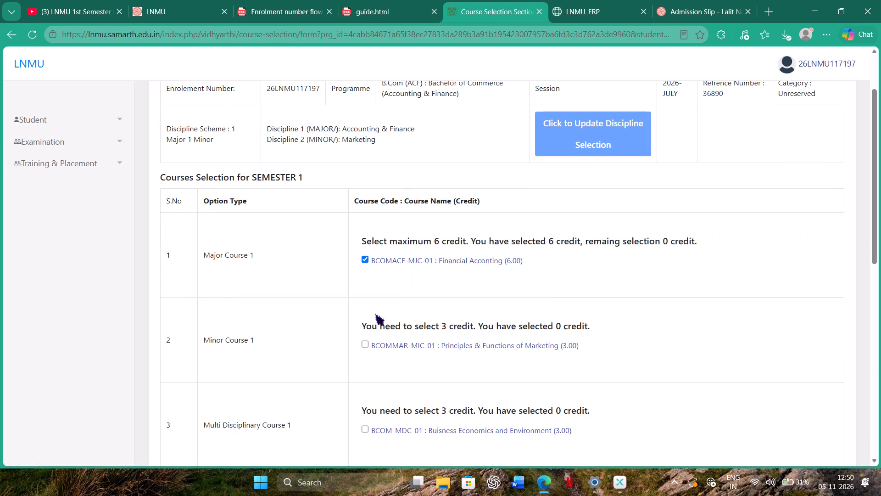
scroll(385, 325, down, 3)
scroll(357, 313, up, 2)
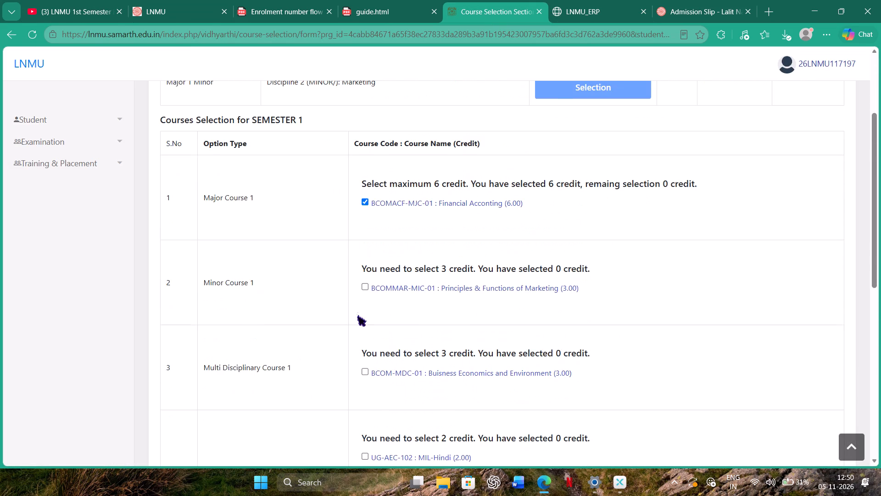
scroll(357, 313, up, 1)
click(367, 343)
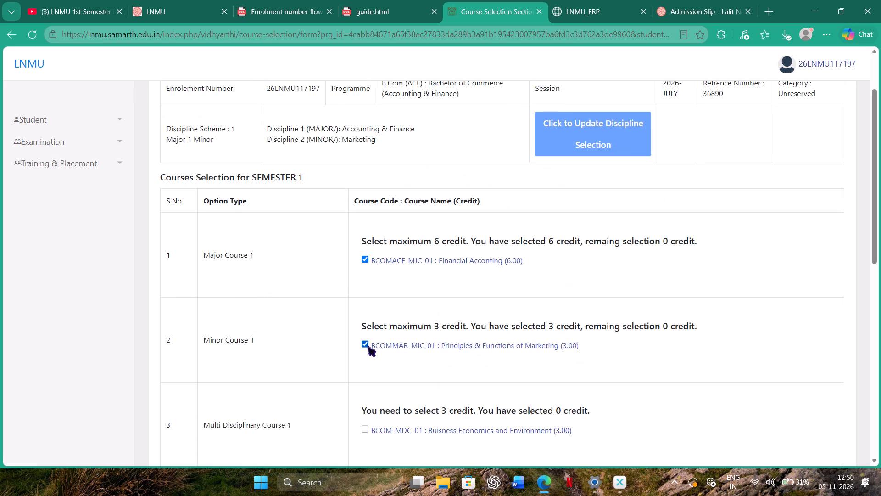
Select Buisness Economics and Environment (BCOM-MDC-01) as Multi Disciplinary Course 1.
scroll(596, 307, up, 2)
scroll(516, 325, down, 2)
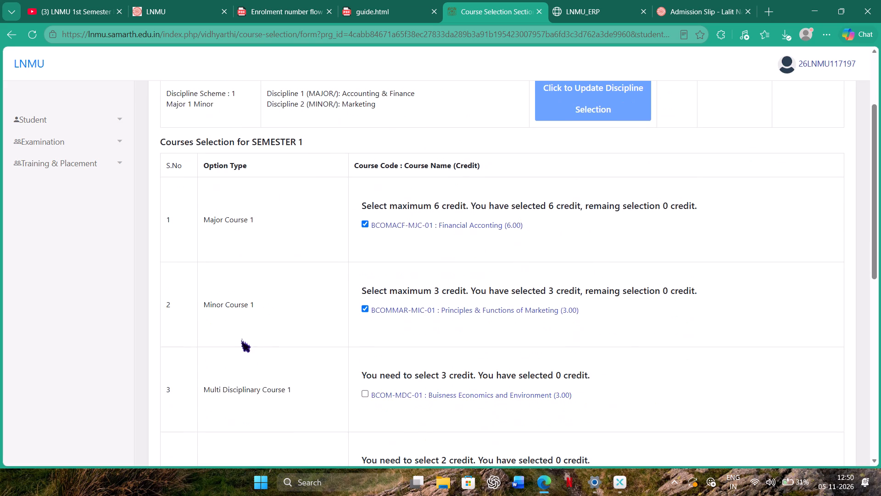
scroll(345, 337, down, 3)
scroll(271, 273, up, 1)
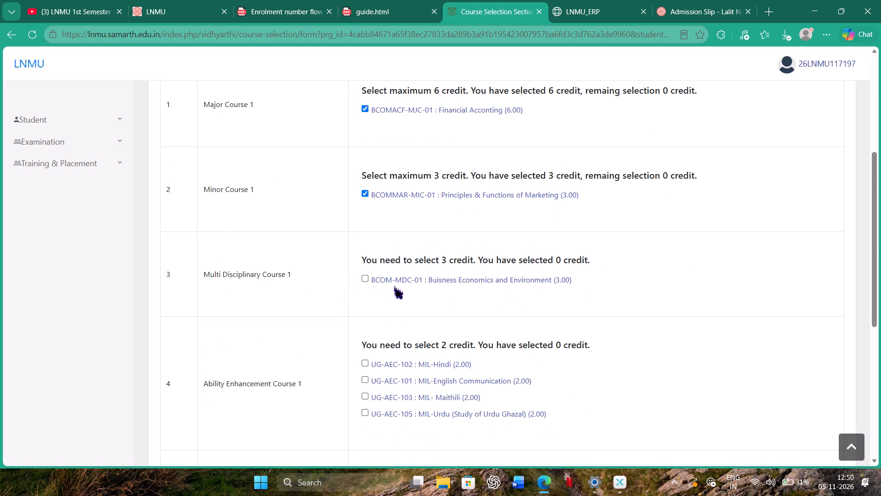
click(366, 278)
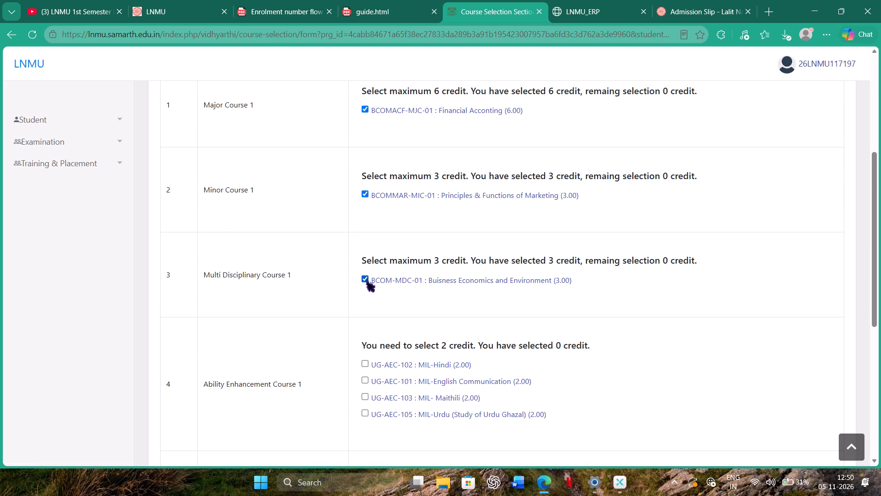
Look over the remaining option types and select MIL-Hindi (UG-AEC-102) as Ability Enhancement Course 1.
scroll(333, 361, down, 1)
scroll(487, 361, up, 4)
scroll(434, 337, down, 6)
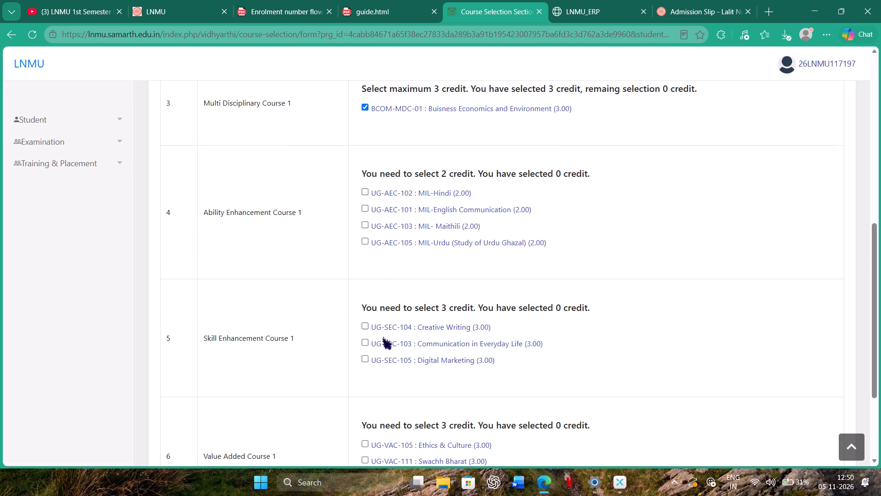
scroll(382, 336, up, 2)
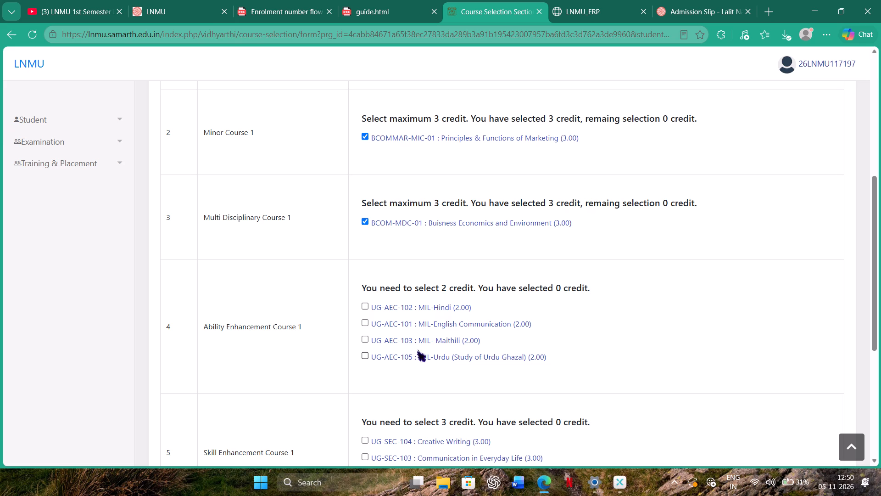
click(364, 304)
Select Digital Marketing (UG-SEC-105) as Skill Enhancement Course 1 and Swachh Bharat (UG-VAC-111) as Value Added Course 1.
scroll(467, 343, down, 3)
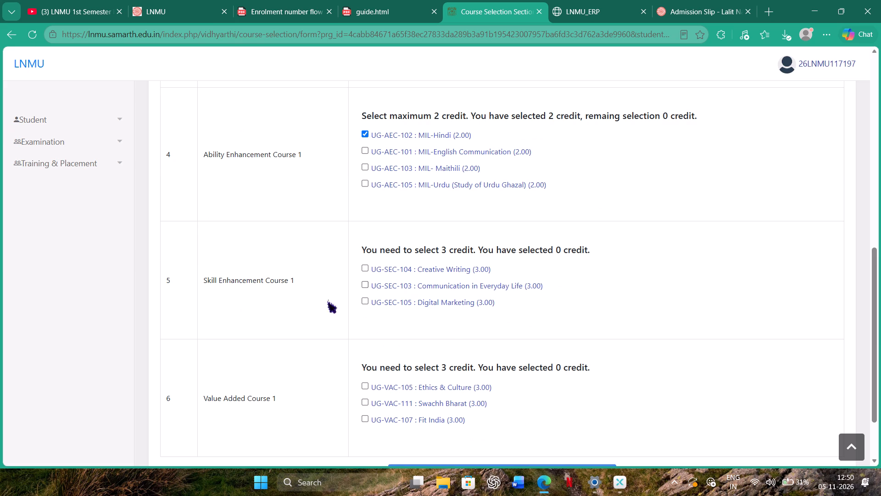
click(365, 302)
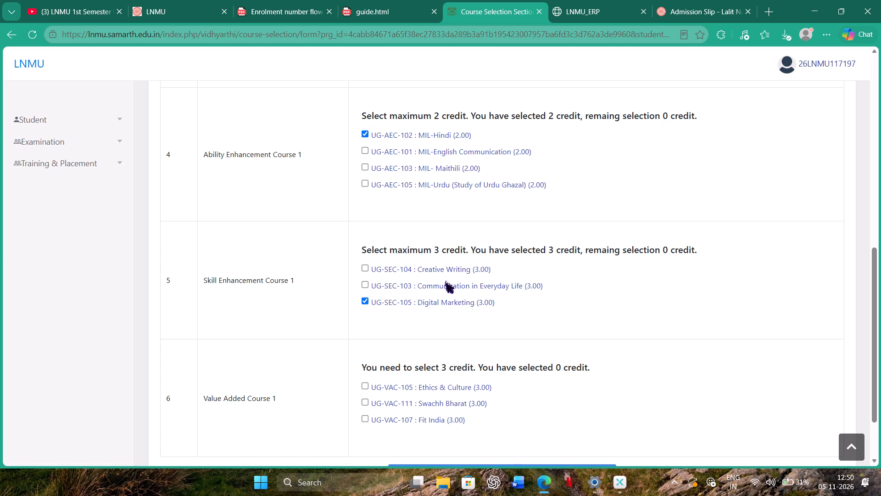
scroll(459, 358, down, 2)
scroll(390, 363, up, 9)
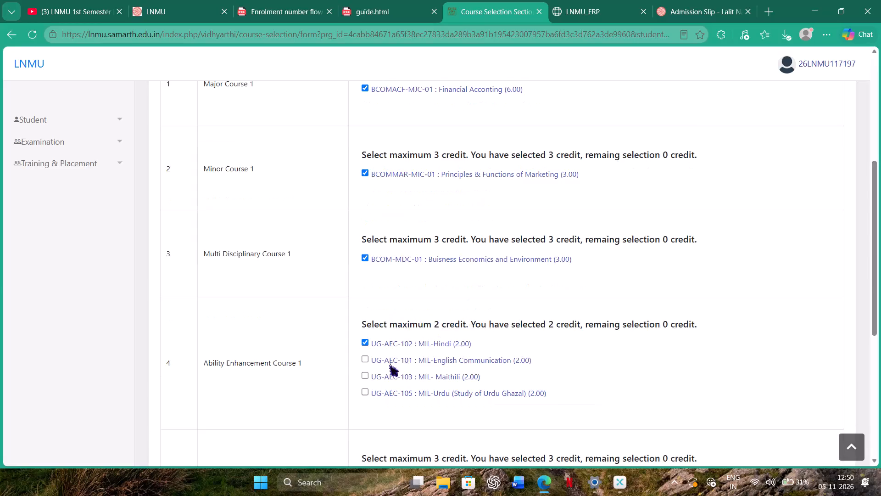
scroll(390, 363, down, 9)
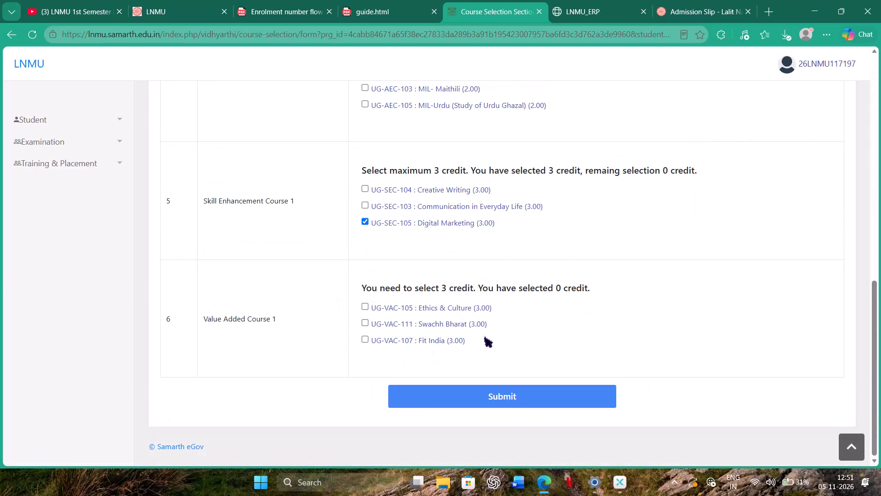
click(364, 322)
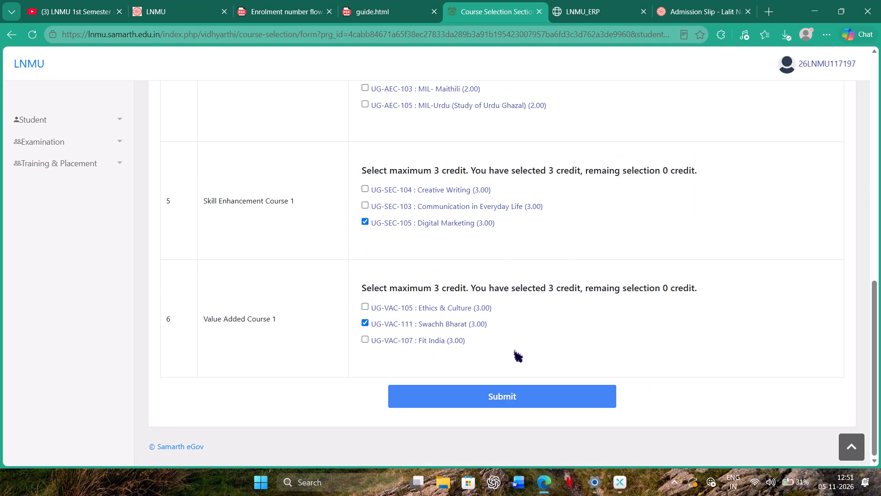
Check the selected courses against the guide's sections 12 and 13 on choosing MDC, AEC, SEC and VAC and submitting.
scroll(504, 350, up, 12)
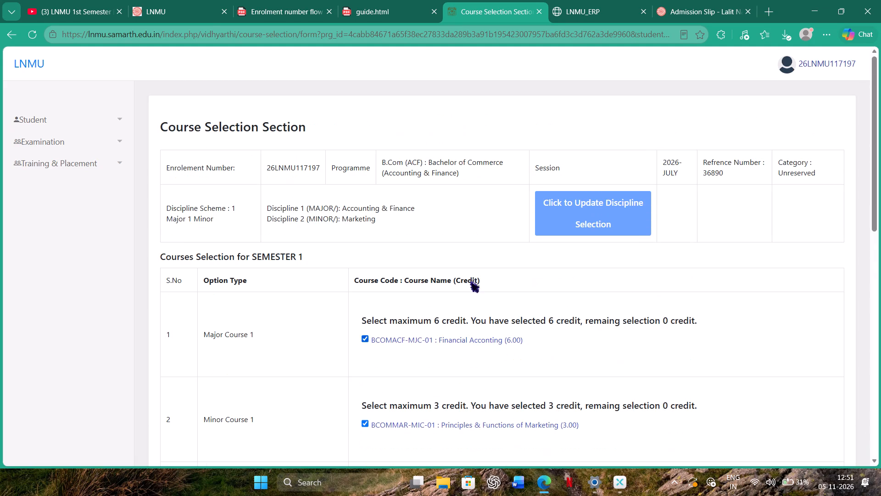
click(374, 3)
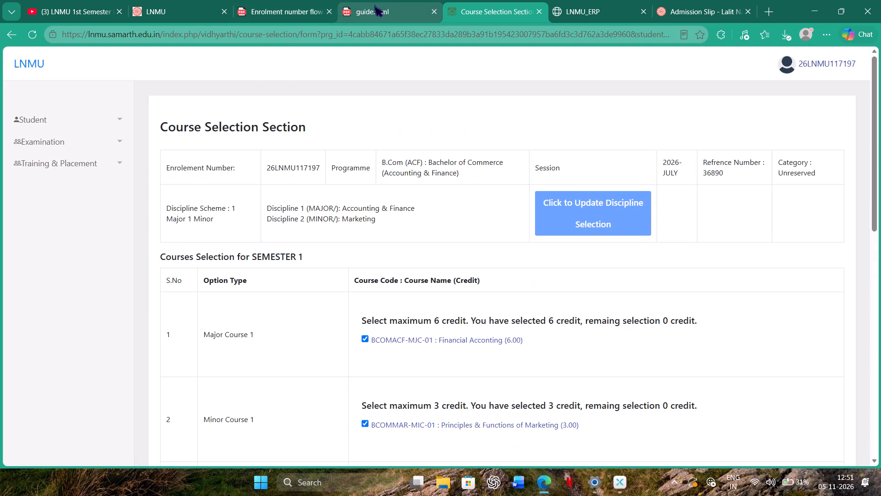
scroll(431, 270, down, 12)
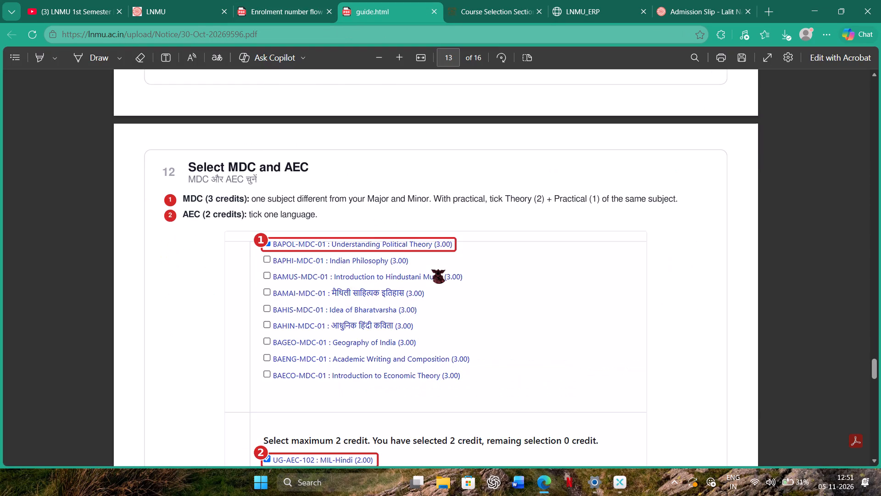
scroll(431, 270, down, 3)
scroll(467, 313, down, 3)
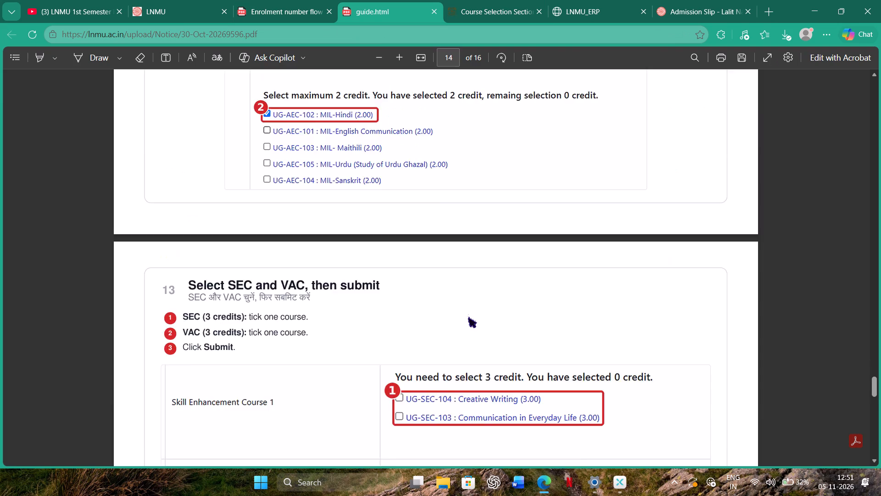
scroll(468, 314, down, 2)
scroll(468, 347, up, 4)
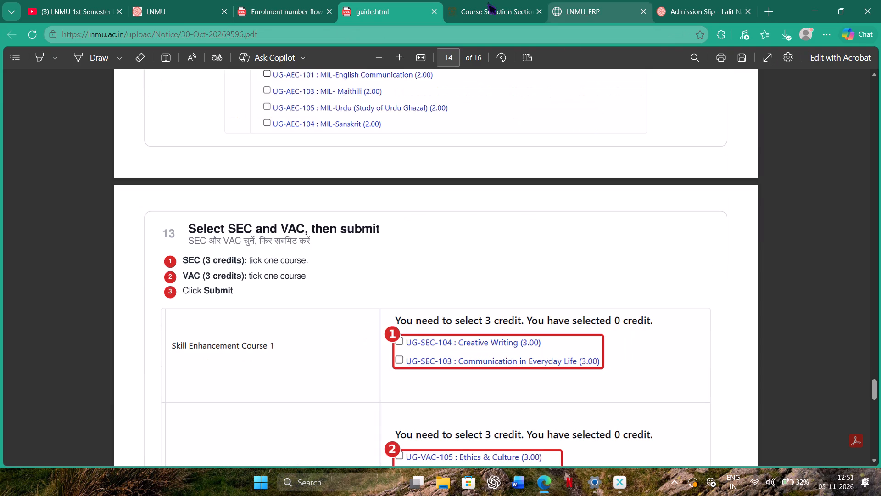
Review the ticked courses for all six option types in the Course Selection Section and submit the Semester 1 selection.
click(482, 1)
scroll(557, 353, down, 11)
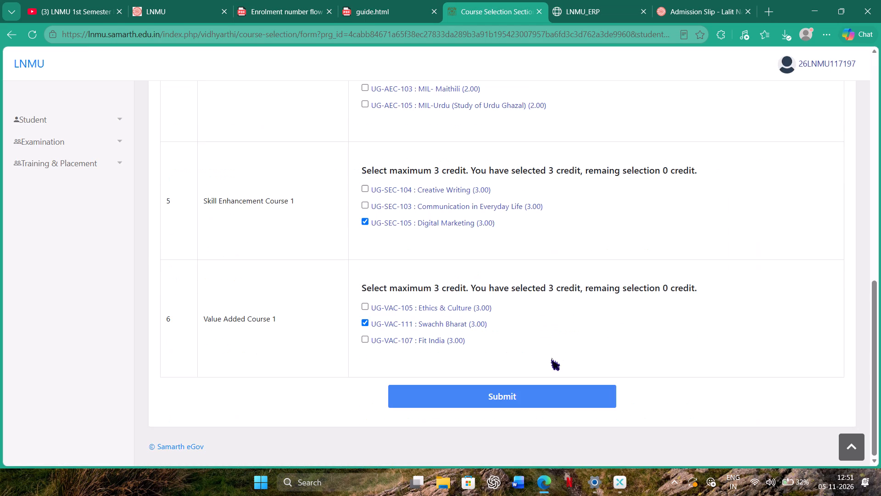
scroll(490, 368, up, 9)
scroll(442, 330, down, 9)
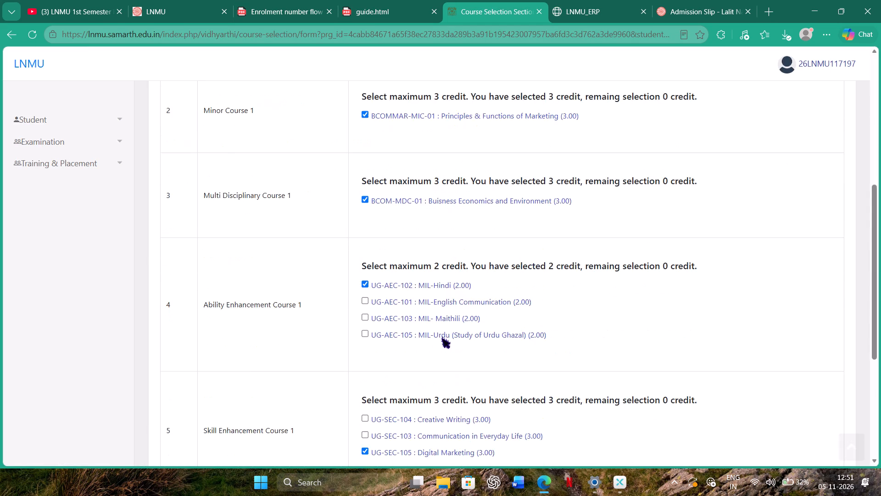
scroll(441, 335, up, 10)
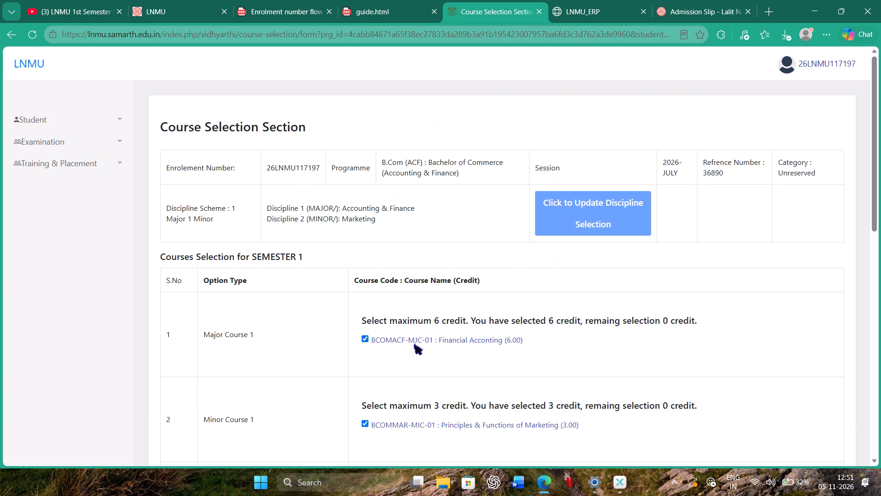
scroll(525, 344, down, 2)
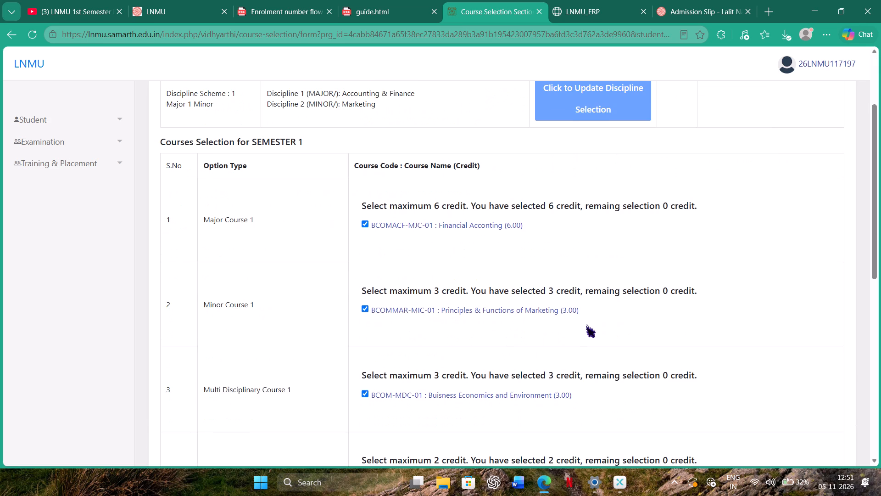
scroll(586, 324, down, 2)
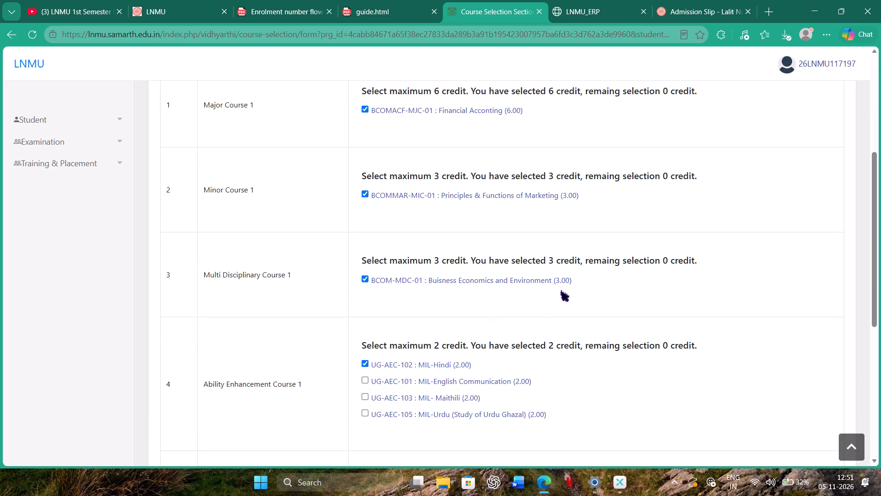
scroll(560, 288, down, 2)
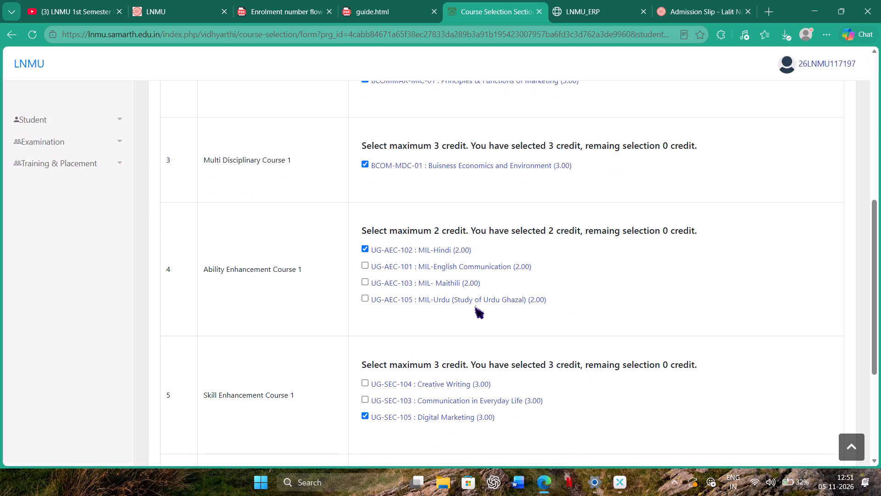
scroll(511, 416, down, 1)
scroll(573, 384, down, 3)
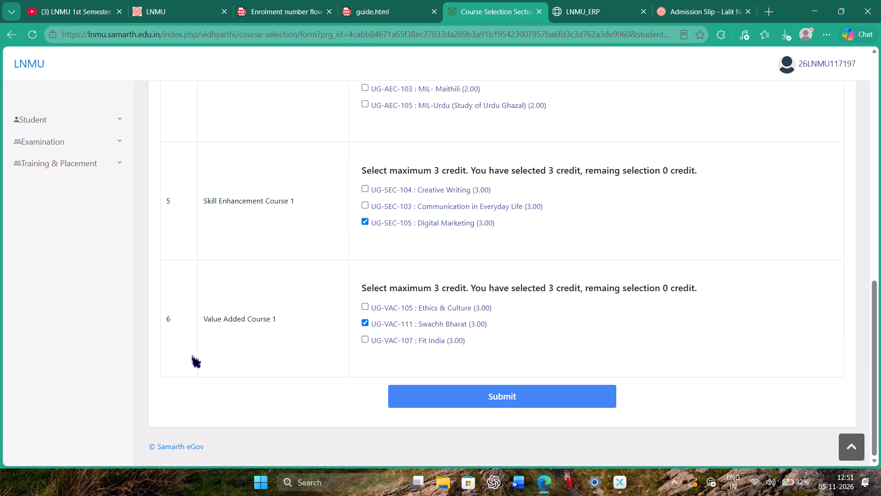
scroll(208, 434, up, 5)
scroll(208, 434, down, 8)
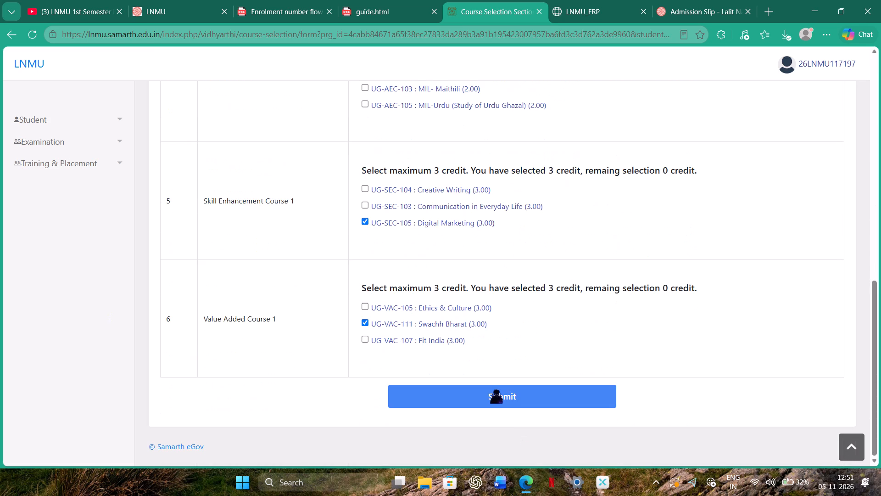
click(495, 389)
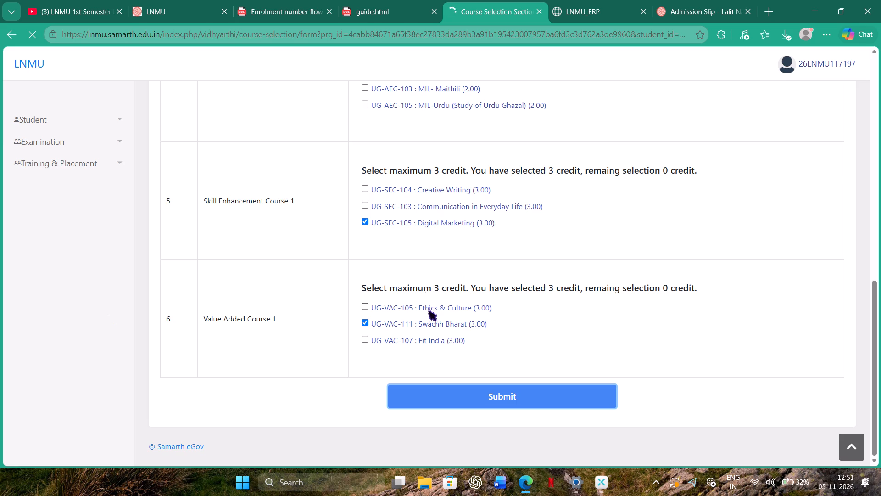
Check the submitted course list and its total credit against the guide's section 14, including its note on updating the selection before paying.
scroll(521, 352, down, 5)
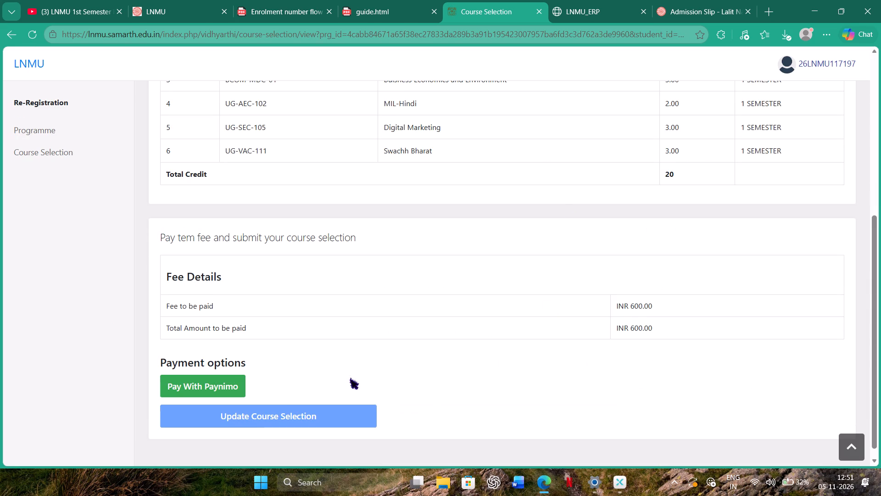
scroll(350, 375, up, 7)
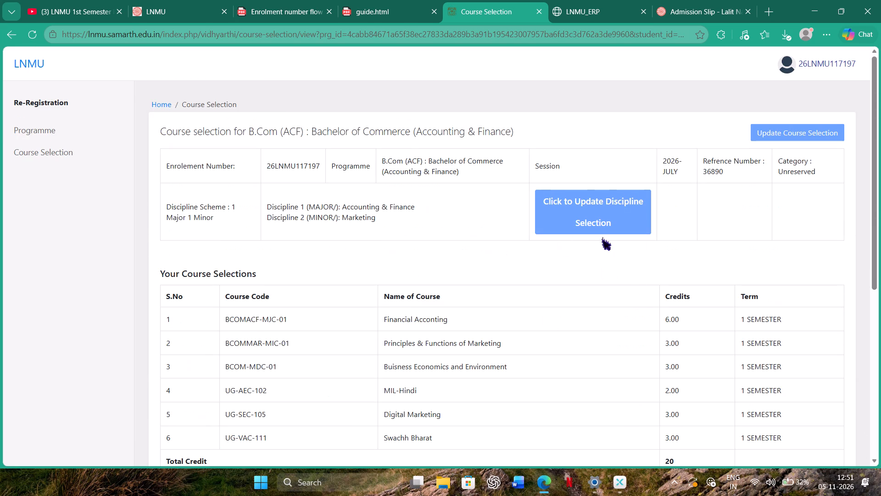
click(386, 0)
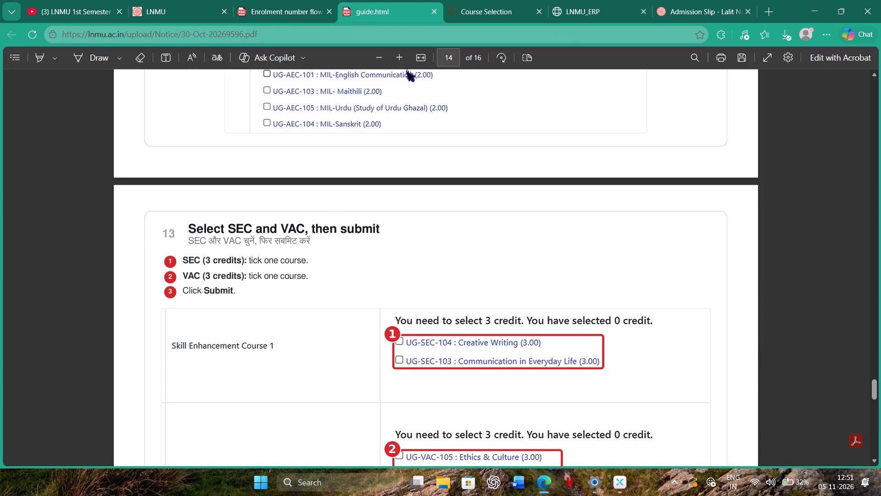
scroll(467, 379, down, 11)
scroll(352, 374, up, 1)
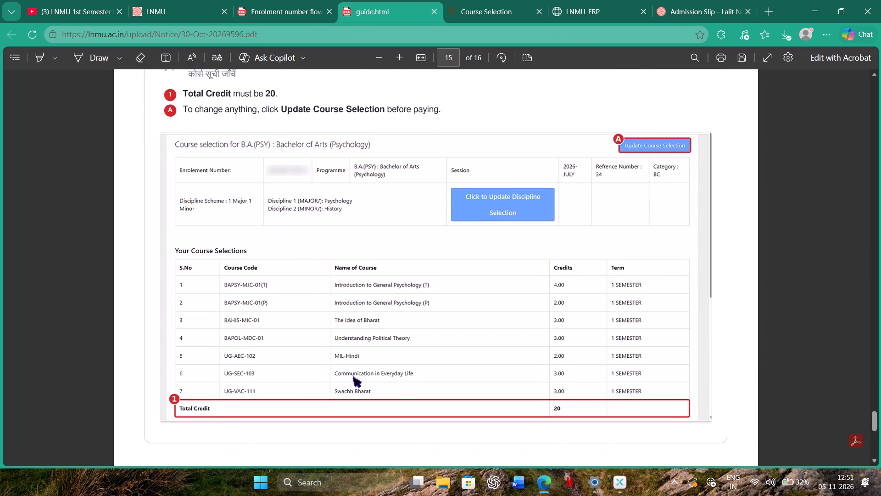
scroll(363, 350, down, 3)
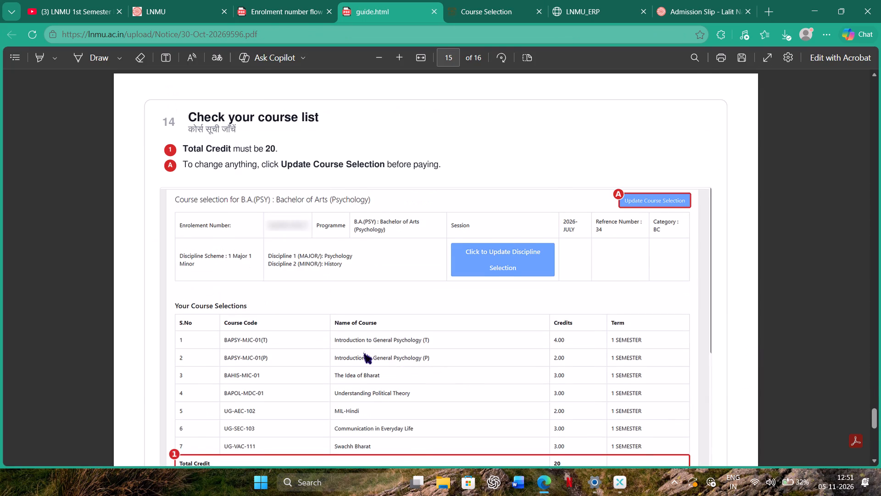
scroll(349, 361, up, 2)
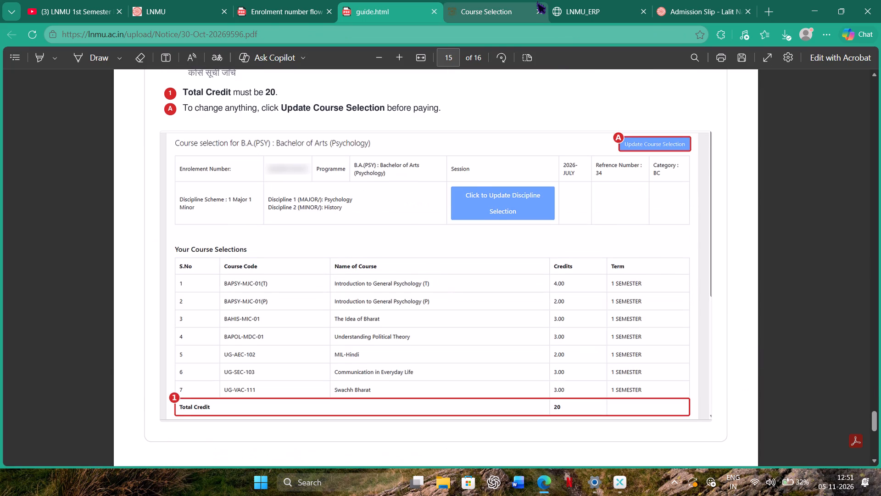
click(491, 8)
scroll(589, 283, down, 4)
scroll(584, 286, up, 3)
click(364, 0)
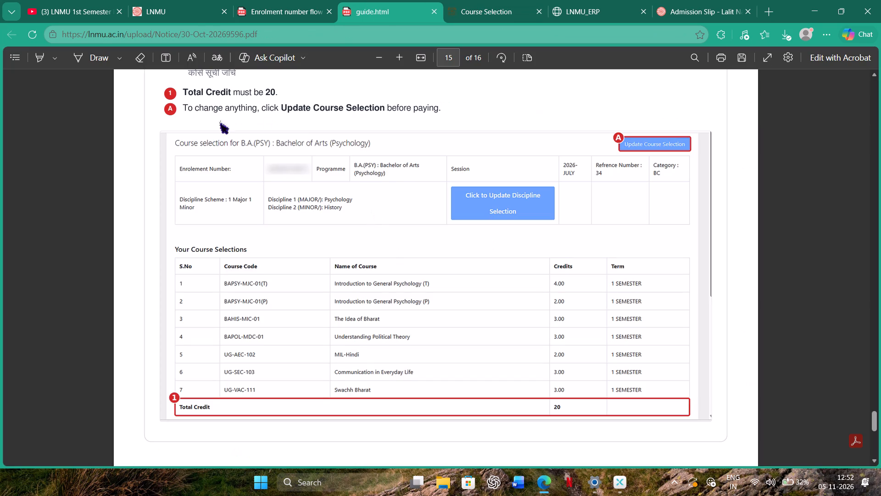
drag(209, 109, 431, 109)
double_click(325, 212)
Compare the guide's section 15 on paying the term fee with the portal's course list, fee details and payment options.
scroll(408, 293, down, 3)
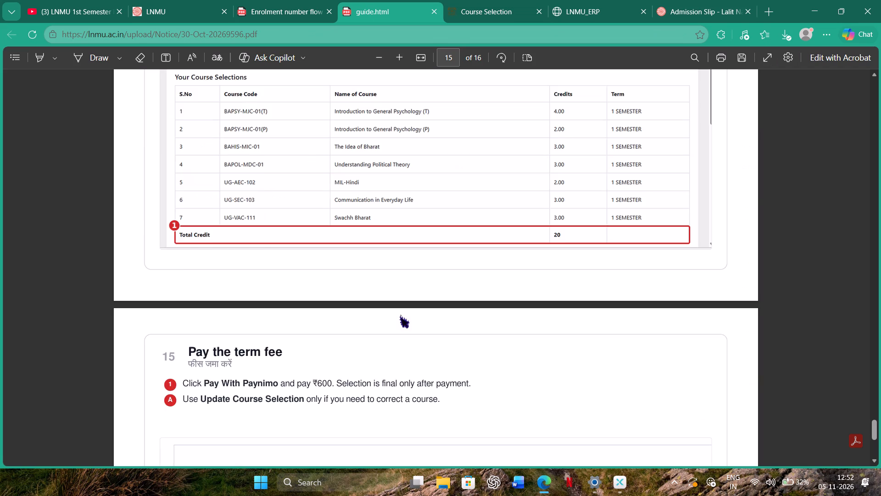
scroll(400, 313, down, 2)
scroll(284, 342, down, 2)
scroll(285, 342, up, 2)
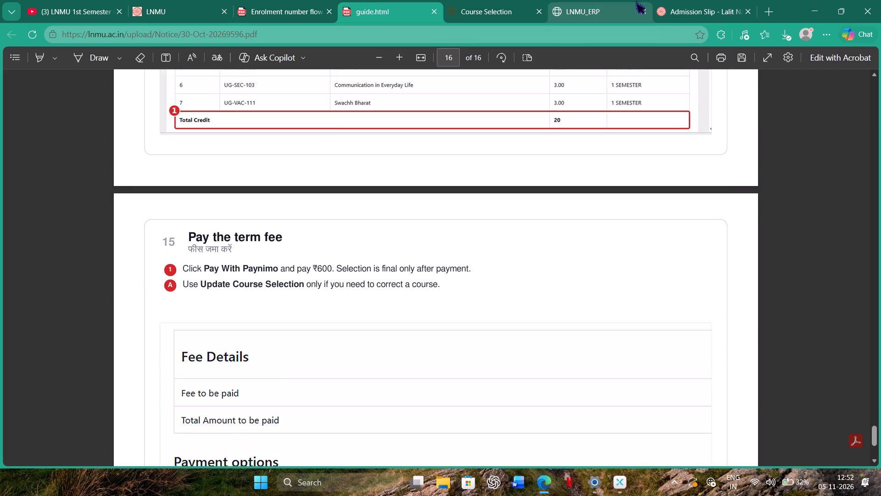
click(494, 6)
scroll(586, 214, up, 3)
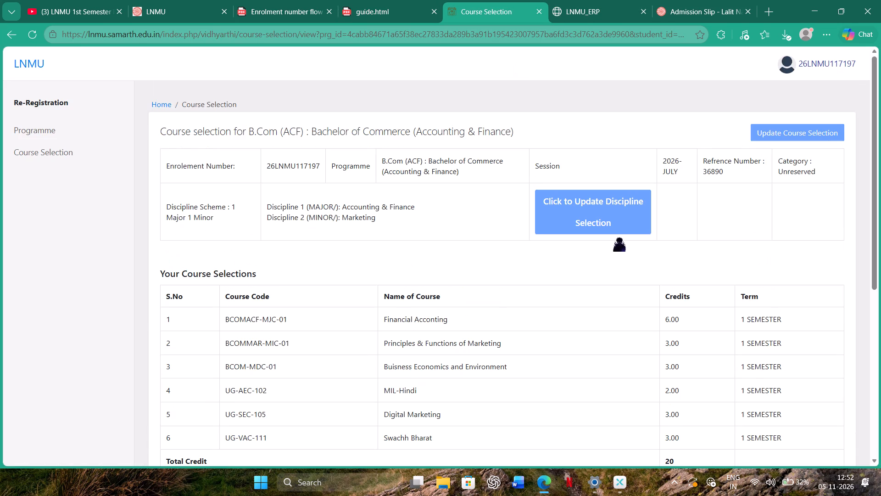
scroll(625, 310, down, 3)
scroll(460, 320, down, 9)
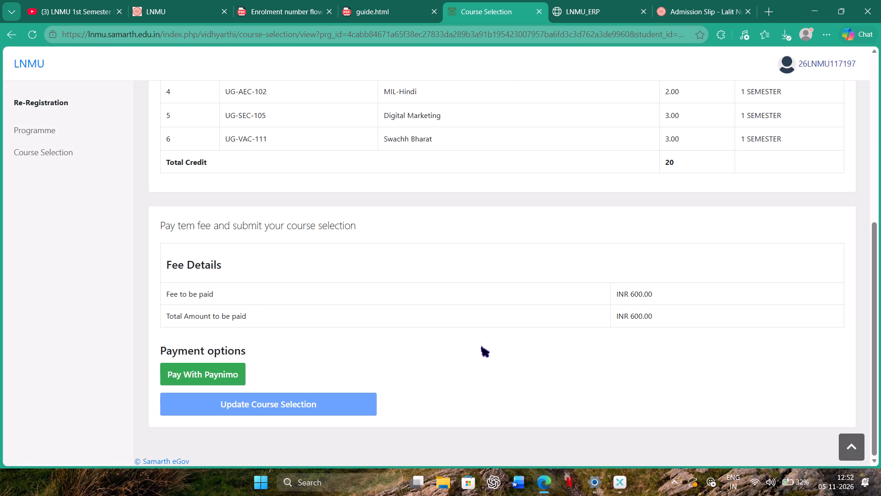
scroll(477, 349, up, 11)
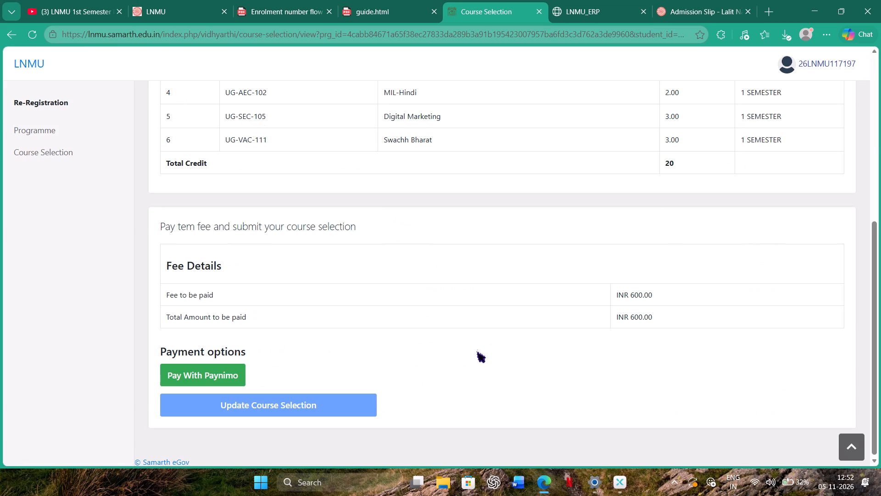
scroll(477, 349, up, 1)
Read the guide's section 15 closely: paying with Paynimo, when to update the course selection, and the closing Keep in mind notes.
click(362, 9)
scroll(420, 343, down, 1)
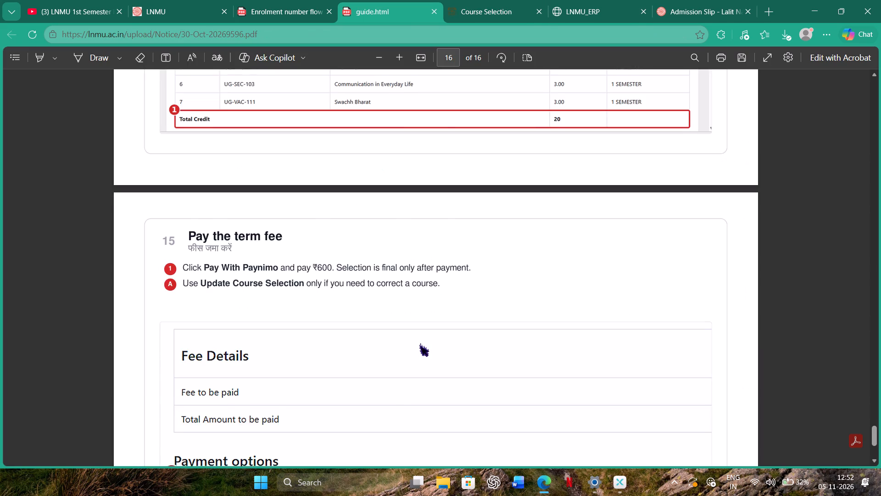
scroll(449, 371, up, 2)
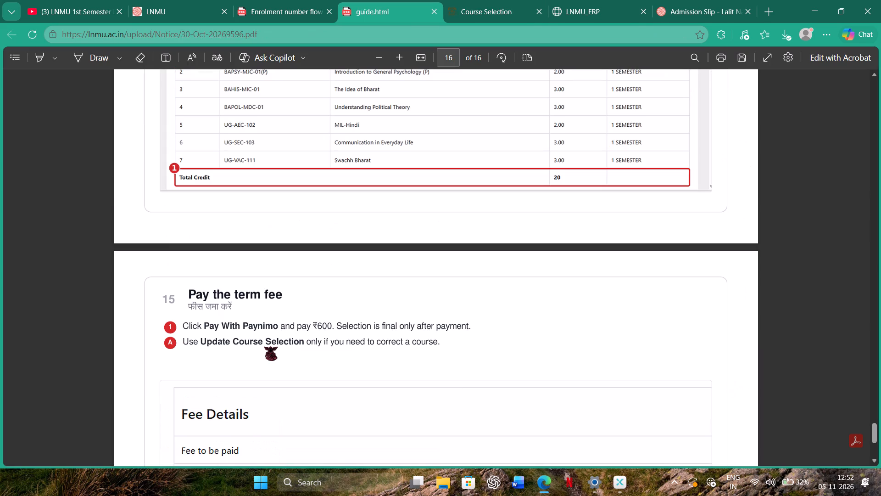
drag(230, 333, 524, 334)
click(637, 356)
scroll(393, 353, down, 1)
drag(201, 281, 280, 281)
click(320, 349)
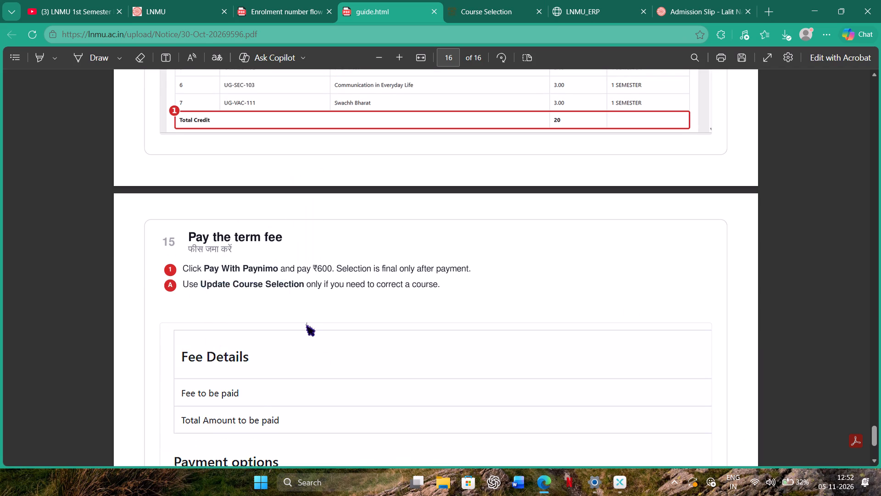
scroll(316, 339, down, 2)
scroll(270, 331, down, 1)
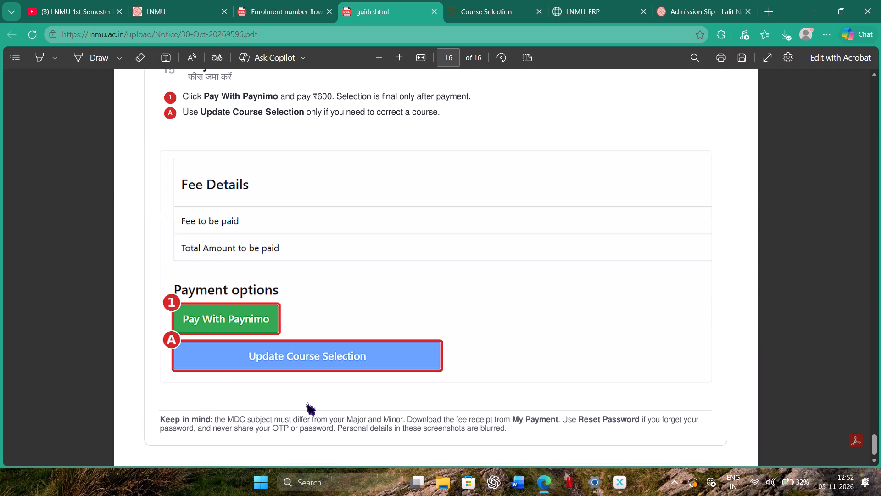
scroll(240, 376, down, 4)
scroll(506, 253, up, 2)
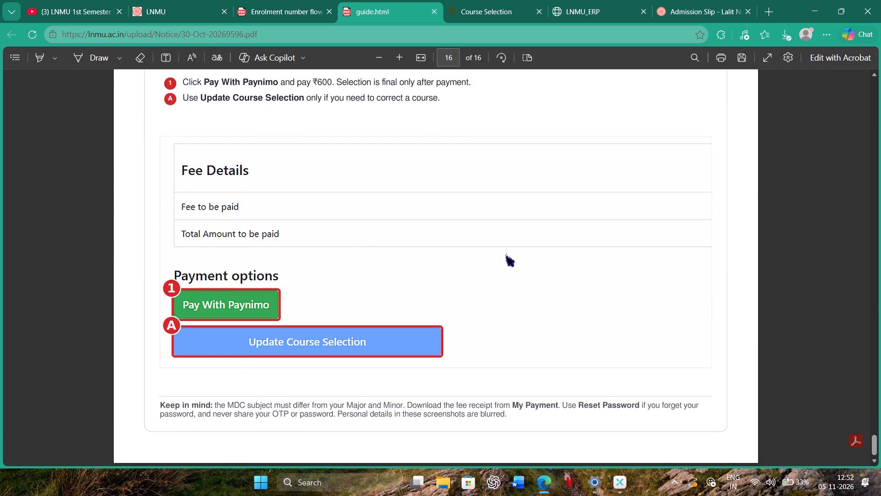
scroll(506, 253, up, 1)
Pay the ₹600 term fee with Paynimo, using the UPI QR code option at the Worldline checkout.
click(495, 8)
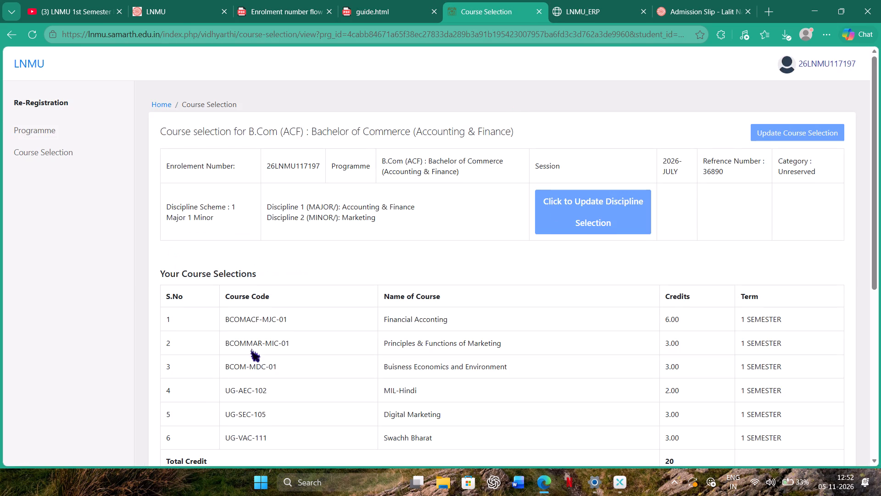
scroll(251, 348, down, 8)
click(185, 369)
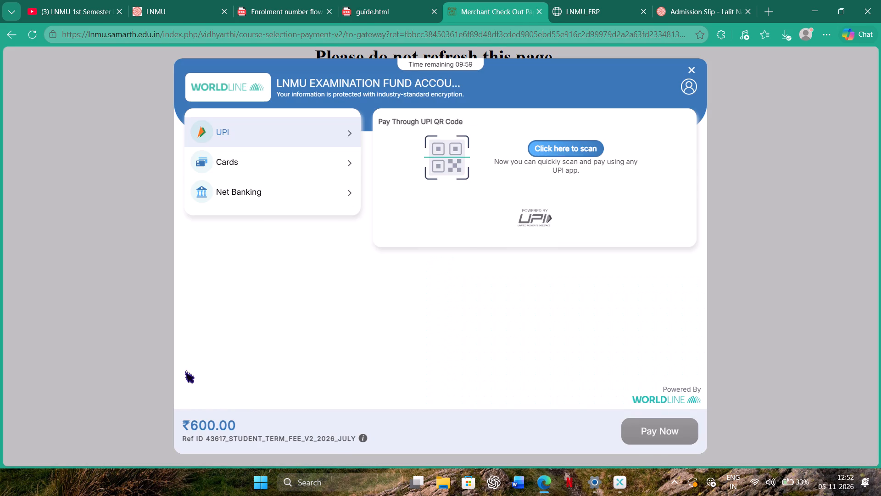
click(574, 148)
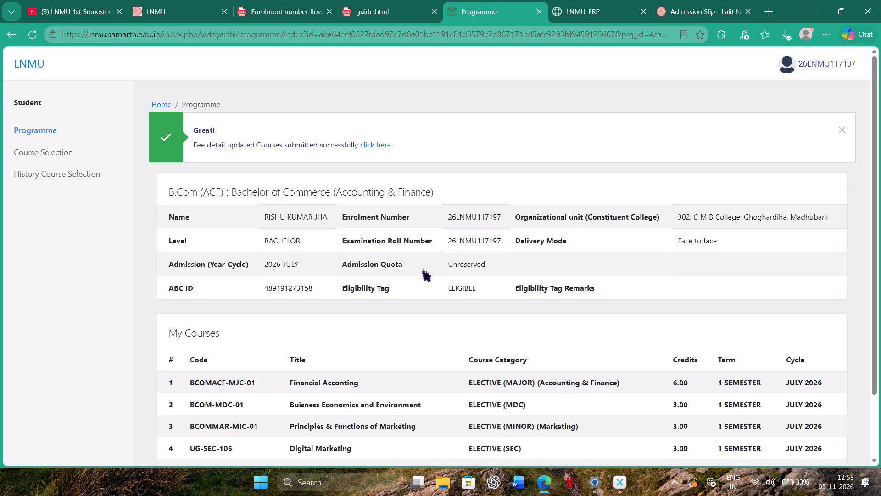
Look over the Programme page's student details and My Courses list following the fee payment.
scroll(296, 308, down, 10)
scroll(313, 361, up, 4)
Open the submitted course selection from the success notice and look over its student details, selected courses and declaration.
alt+click(493, 108)
alt+click(379, 142)
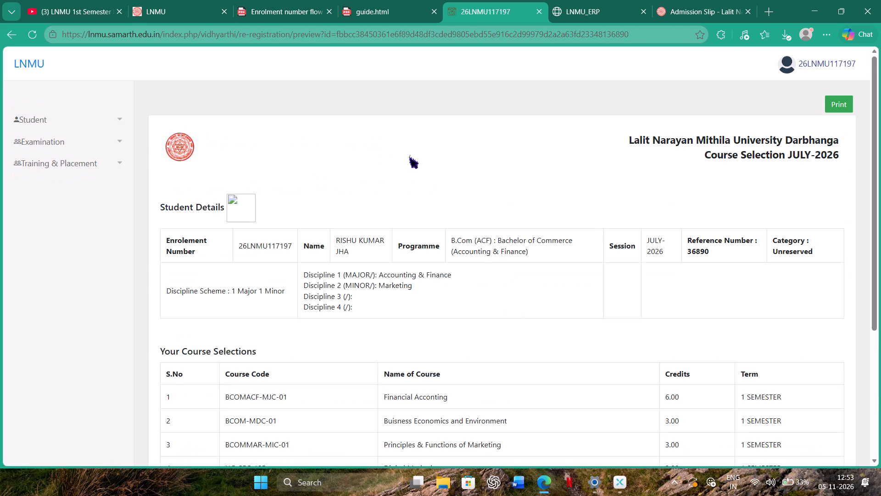
alt+scroll(437, 284, down, 9)
alt+scroll(383, 323, up, 6)
alt+scroll(337, 306, up, 3)
alt+scroll(503, 293, down, 8)
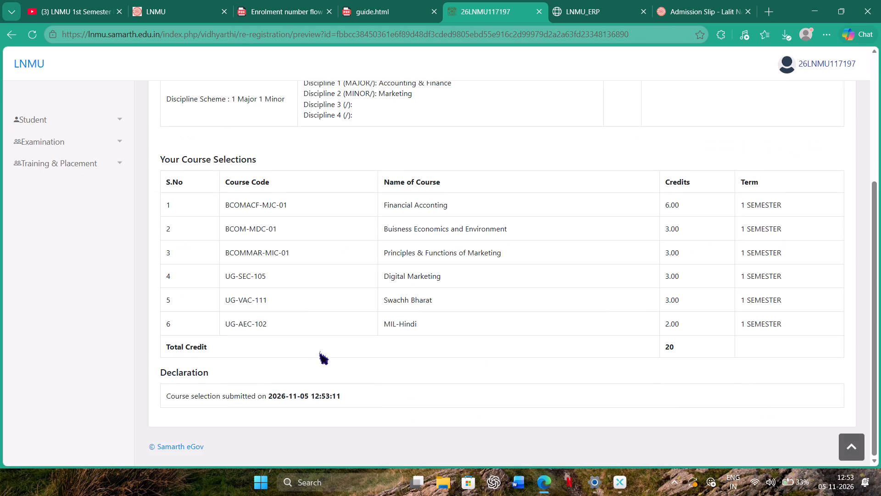
alt+scroll(341, 360, up, 11)
alt+drag(235, 203, 236, 203)
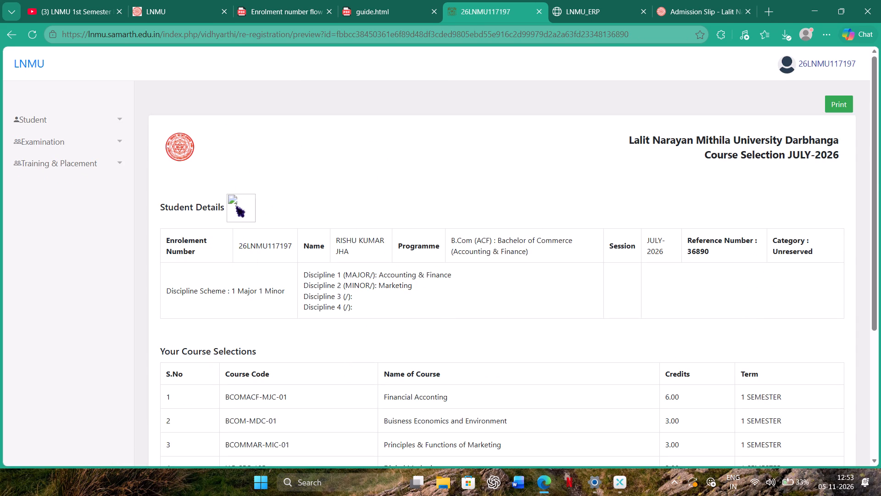
alt+drag(236, 203, 272, 212)
Open the print preview of the Course Selection JULY-2026 form and check it from the student details through to its end.
alt+click(836, 106)
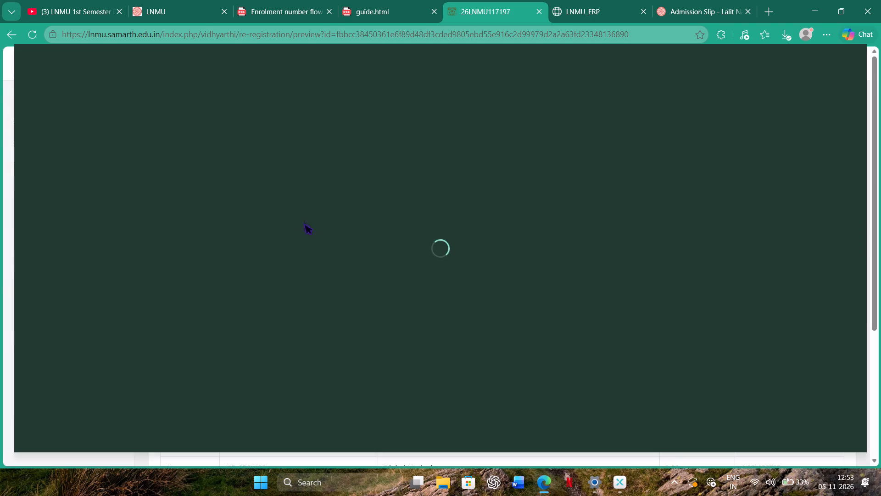
alt+scroll(579, 271, down, 6)
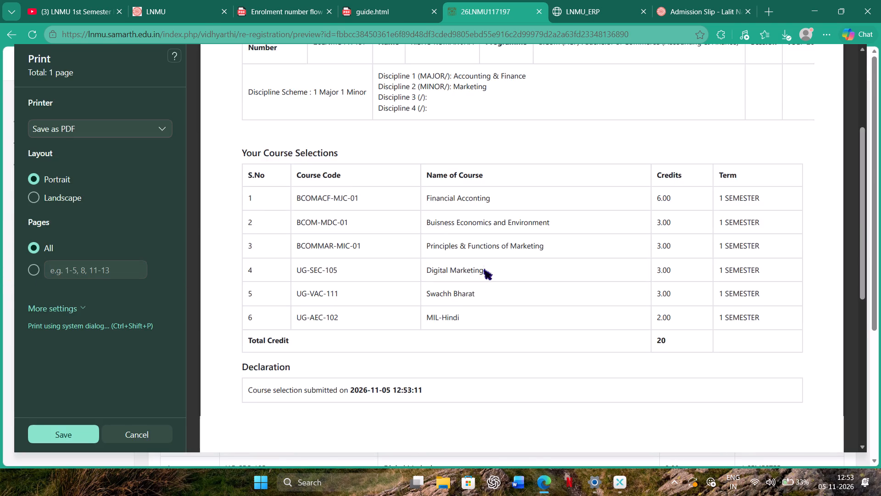
alt+scroll(483, 266, down, 2)
alt+scroll(341, 293, up, 4)
alt+scroll(288, 310, down, 6)
alt+scroll(125, 337, up, 5)
alt+scroll(193, 321, up, 4)
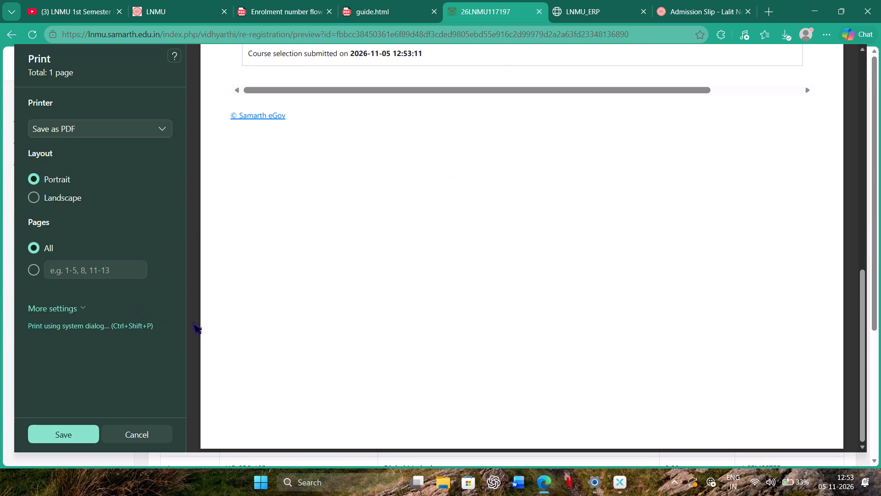
alt+scroll(294, 322, up, 6)
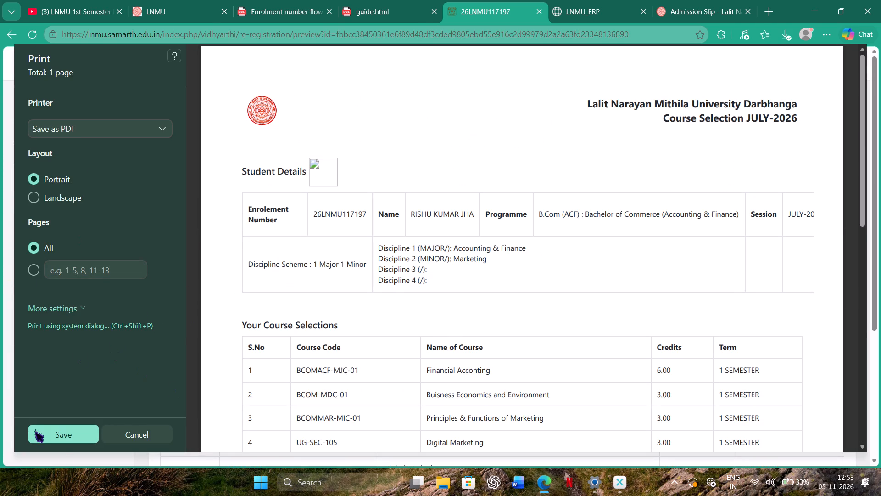
Save the course selection form as a PDF in Downloads, named with the student's name followed by "registraion from semster 1".
alt+click(57, 432)
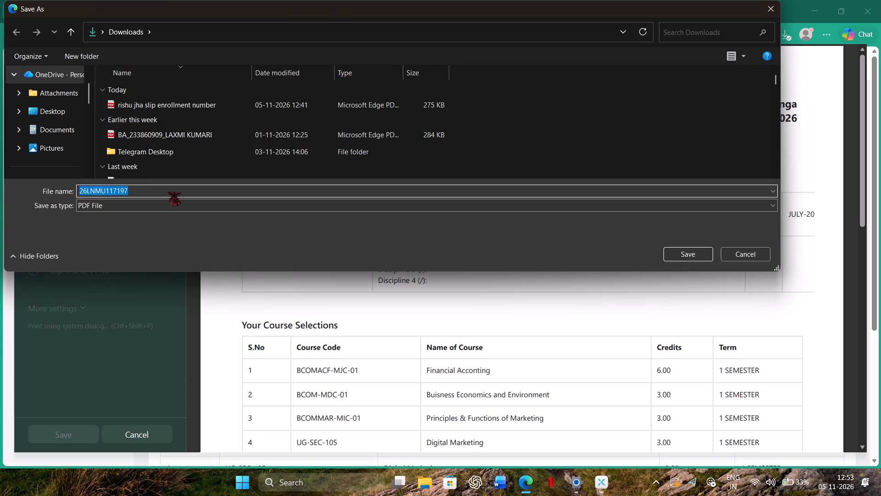
key(alt+BackSpace)
key(alt+r)
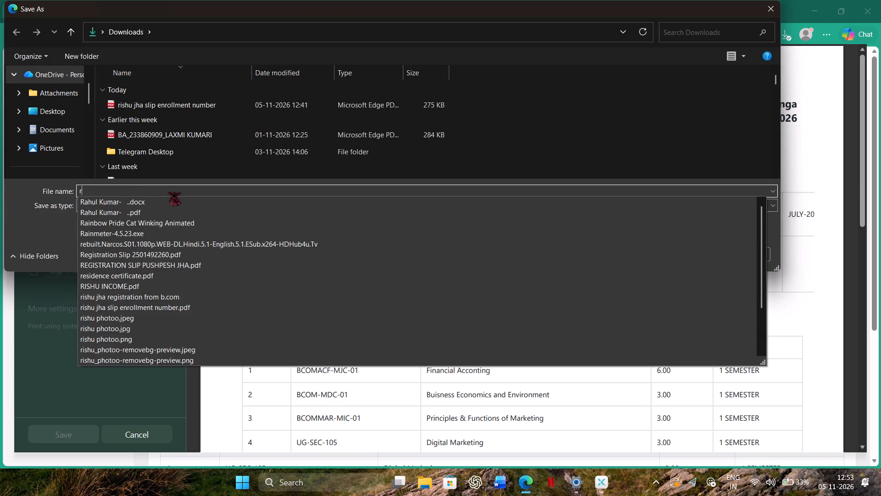
key(alt+i)
key(alt+s)
key(alt+BackSpace)
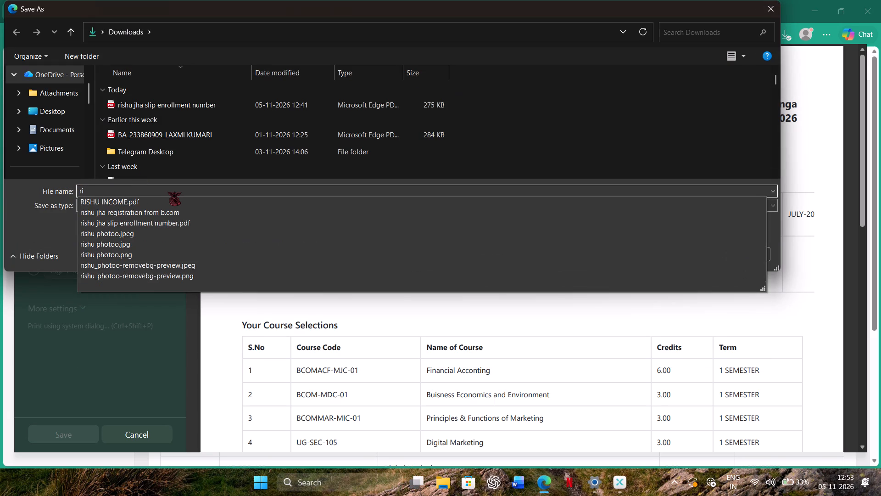
key(alt+s)
key(alt+h)
key(alt+u)
key(alt+space)
key(alt+j)
key(alt+h)
key(alt+a)
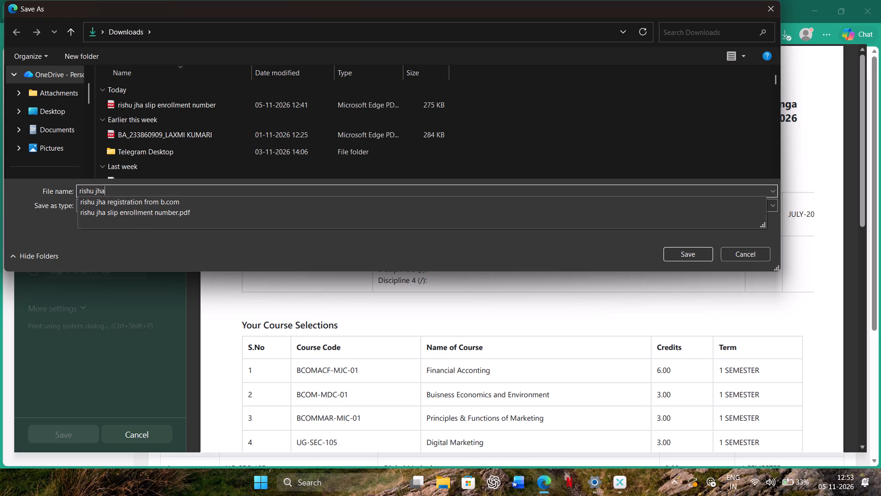
key(alt+space)
key(alt+r)
key(alt+e)
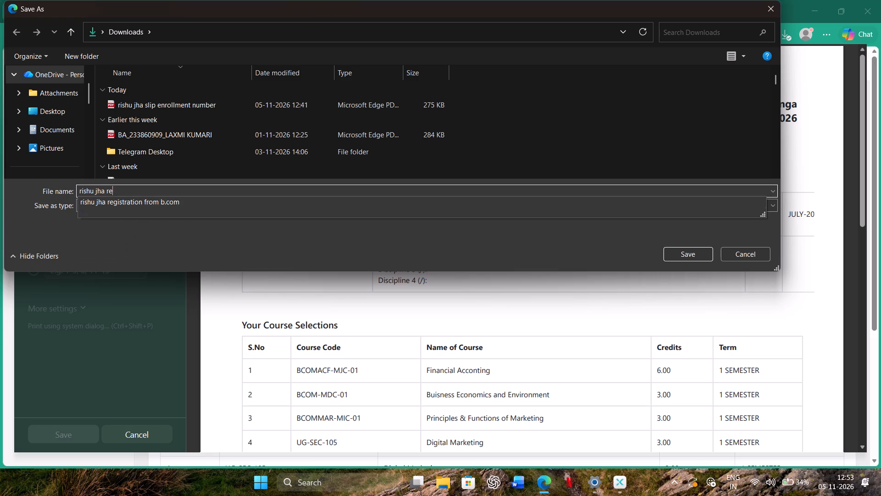
key(alt+g)
key(alt+i)
key(alt+s)
key(alt+t)
key(alt+r)
key(alt+a)
key(alt+i)
key(alt+o)
key(alt+n)
key(alt+space)
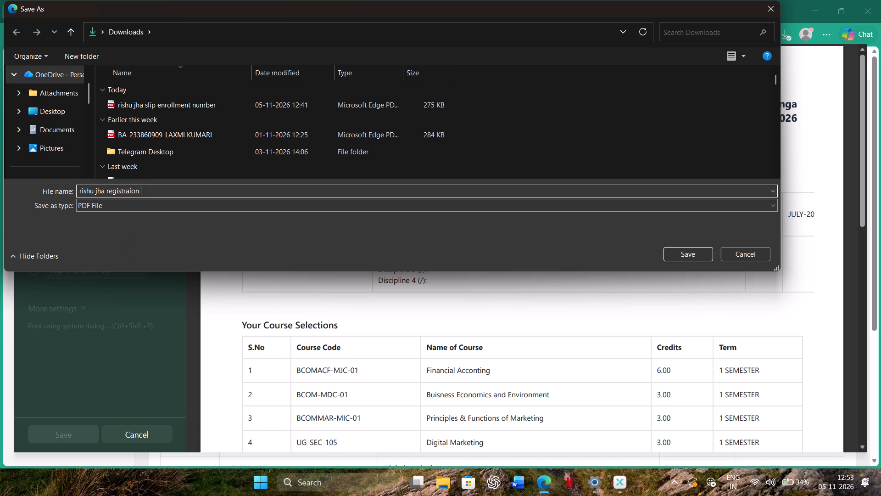
key(alt+f)
key(alt+r)
key(alt+o)
key(alt+m)
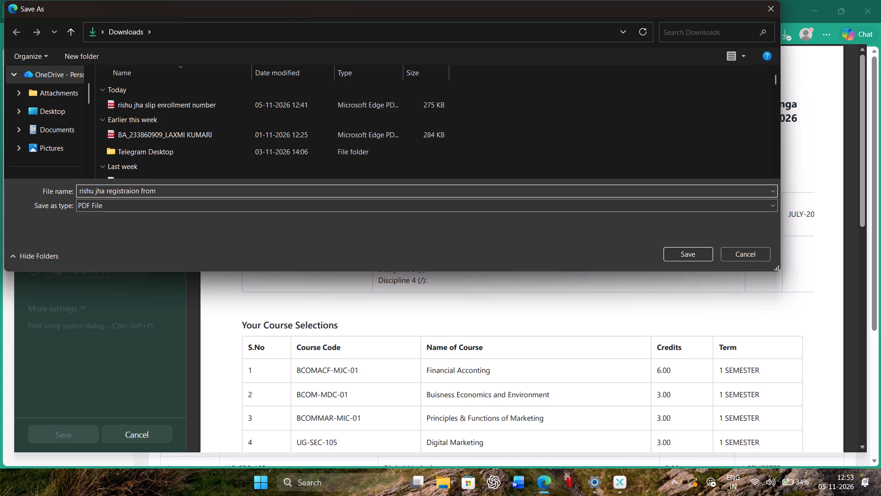
key(alt+space)
key(alt+s)
key(alt+e)
key(alt+m)
key(alt+s)
key(alt+e)
key(alt+BackSpace)
key(alt+t)
key(alt+e)
key(alt+r)
key(alt+space)
key(alt+1)
key(alt+space)
key(alt+shift+Return)
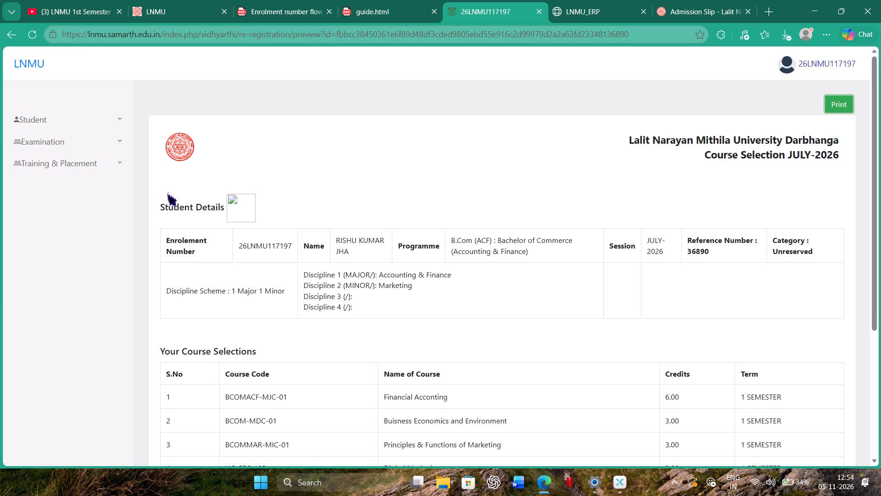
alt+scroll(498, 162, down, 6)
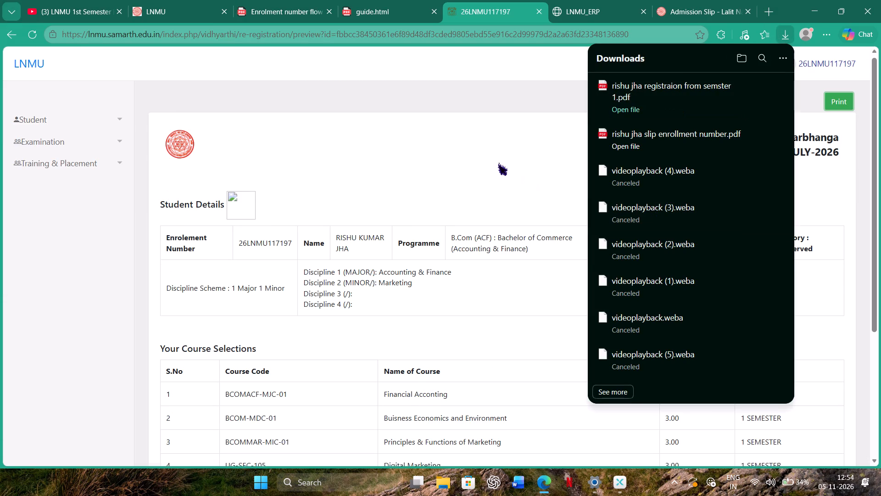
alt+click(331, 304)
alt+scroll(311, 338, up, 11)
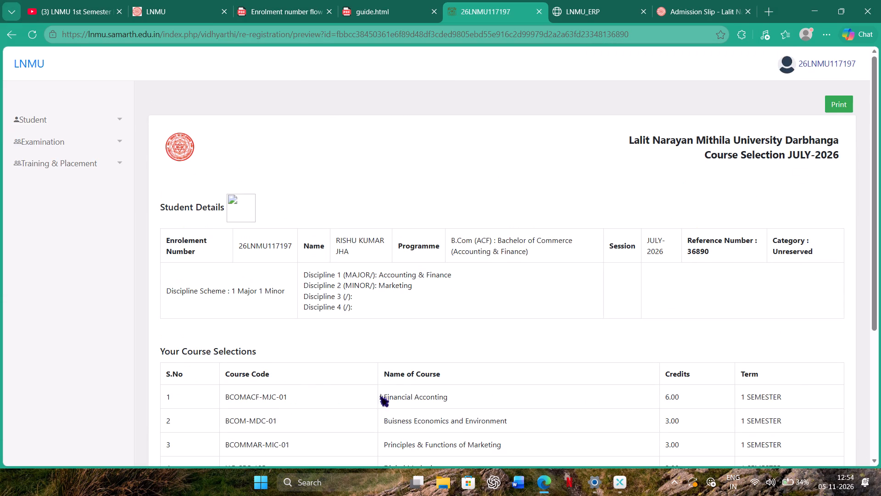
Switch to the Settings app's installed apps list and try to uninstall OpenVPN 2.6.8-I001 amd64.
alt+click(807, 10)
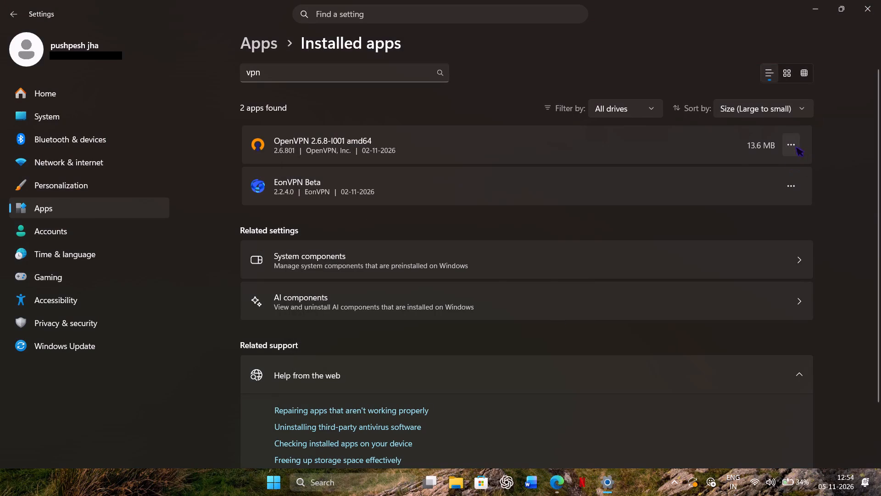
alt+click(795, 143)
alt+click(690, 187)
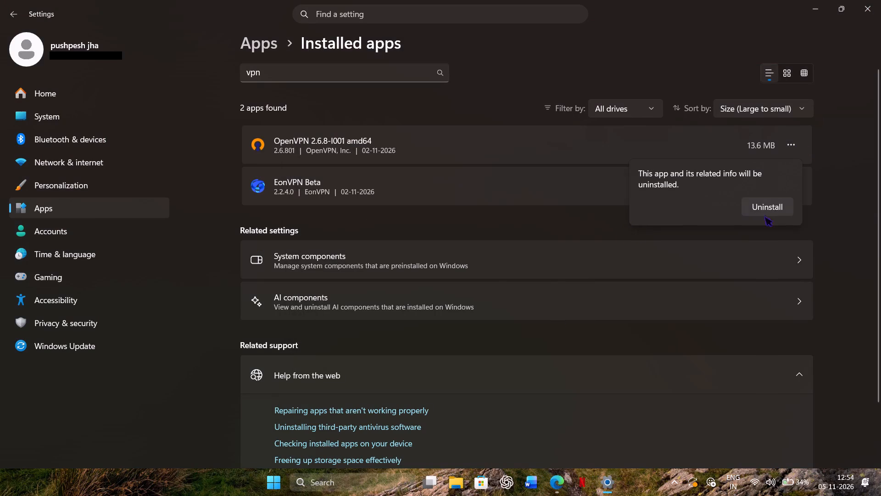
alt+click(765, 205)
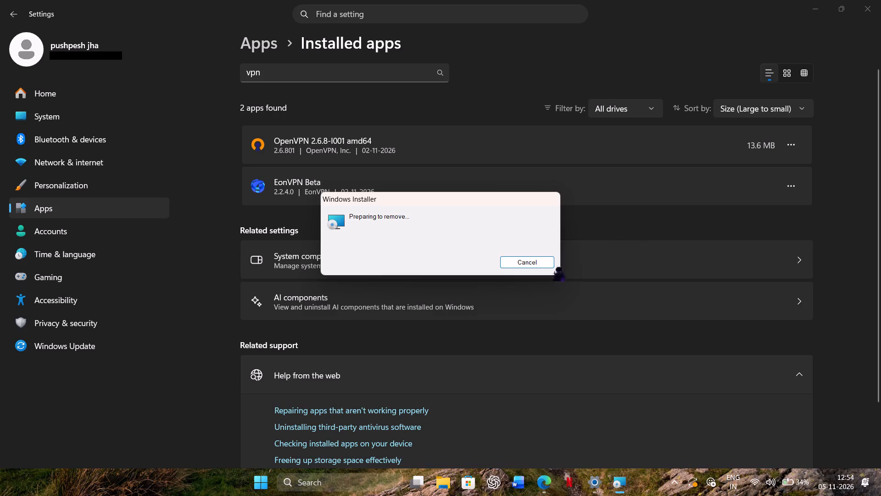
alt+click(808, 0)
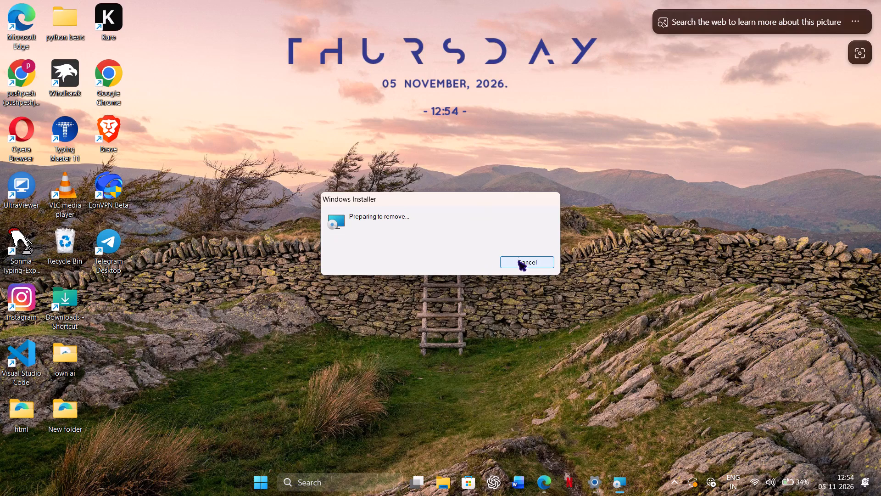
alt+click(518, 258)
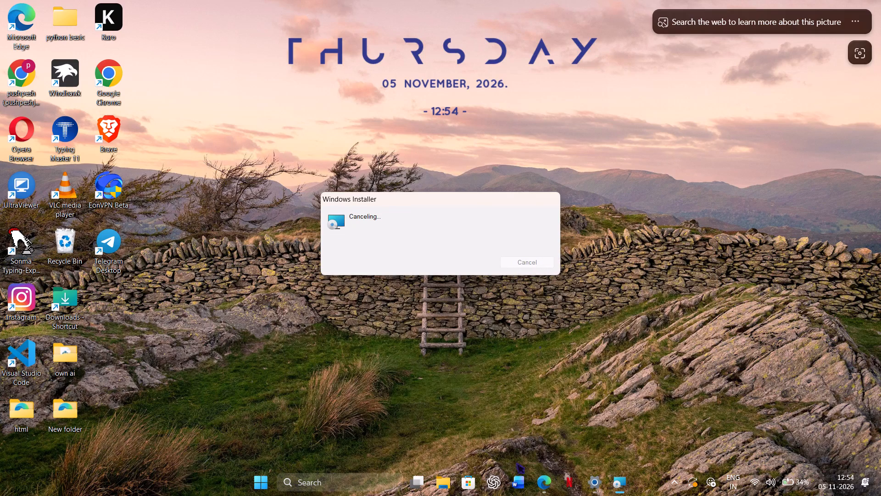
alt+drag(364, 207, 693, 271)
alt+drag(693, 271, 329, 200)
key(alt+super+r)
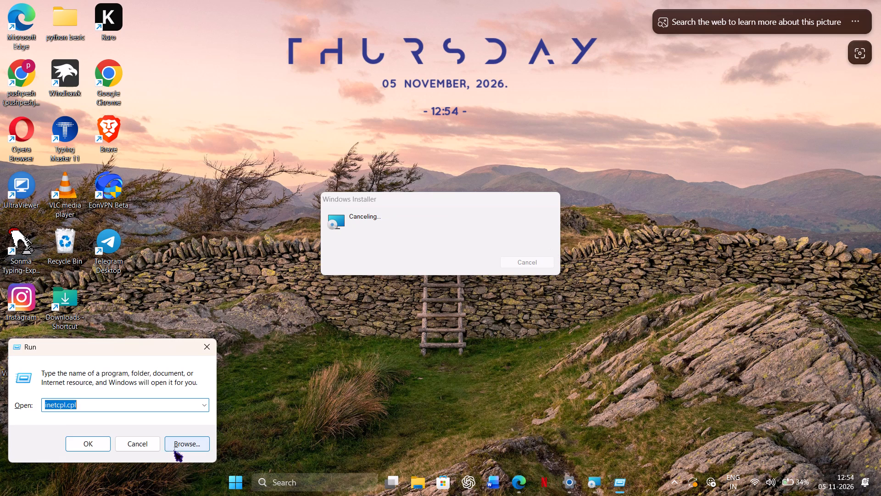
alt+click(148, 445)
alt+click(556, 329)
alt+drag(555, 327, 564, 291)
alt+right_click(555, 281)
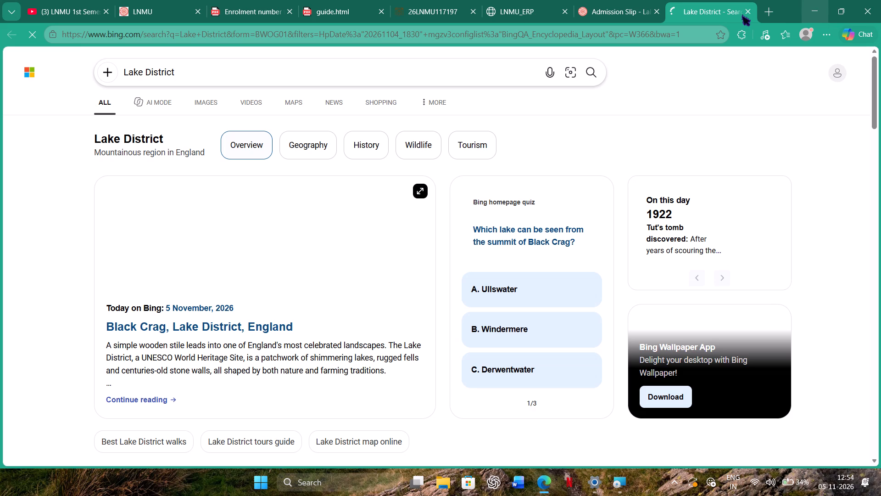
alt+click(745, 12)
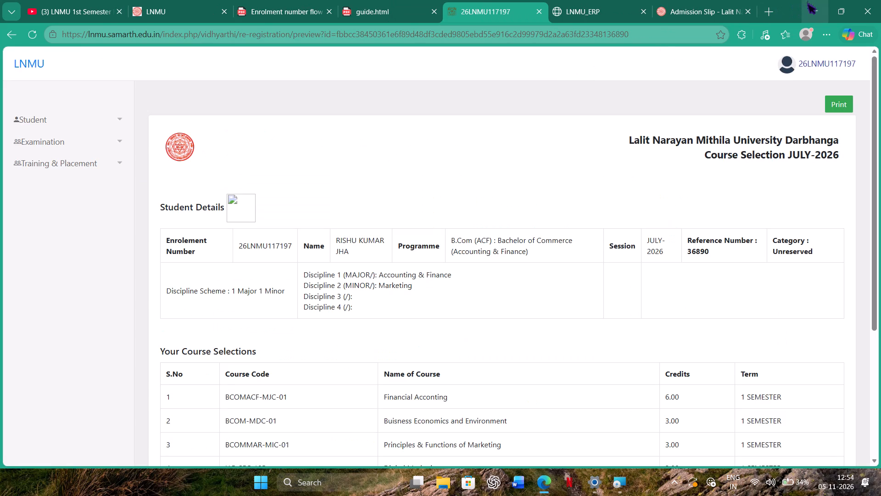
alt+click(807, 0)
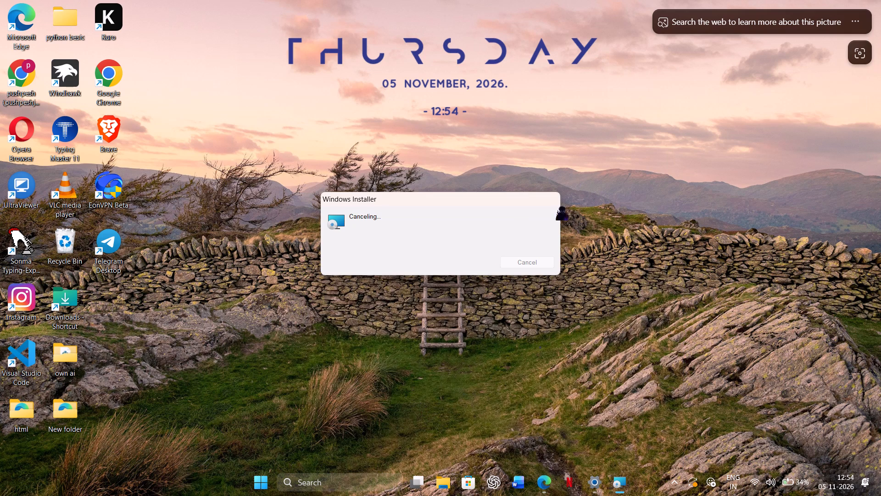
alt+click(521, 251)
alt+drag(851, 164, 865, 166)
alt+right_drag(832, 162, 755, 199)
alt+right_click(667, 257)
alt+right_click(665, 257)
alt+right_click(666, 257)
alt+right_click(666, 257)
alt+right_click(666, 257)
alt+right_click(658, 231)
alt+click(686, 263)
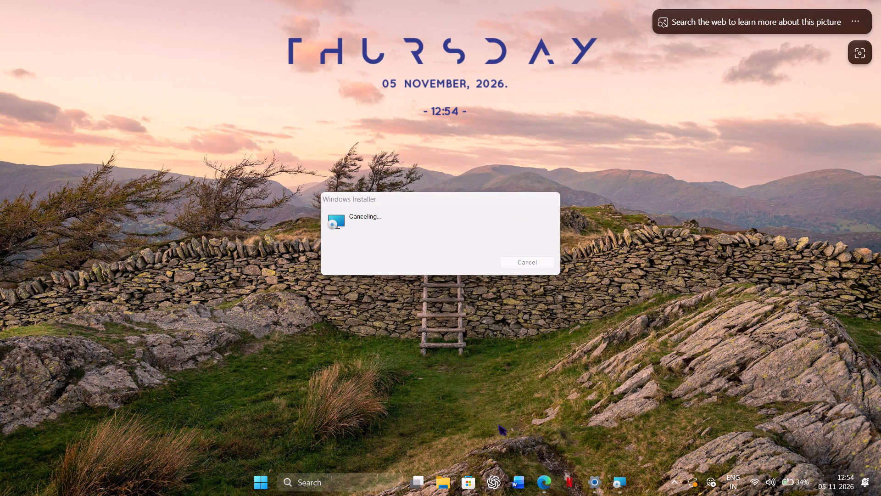
Move today's two PDFs, the semester 1 registration and the enrollment number slip, from Downloads to the OPPO K13 5G's internal storage.
alt+click(438, 476)
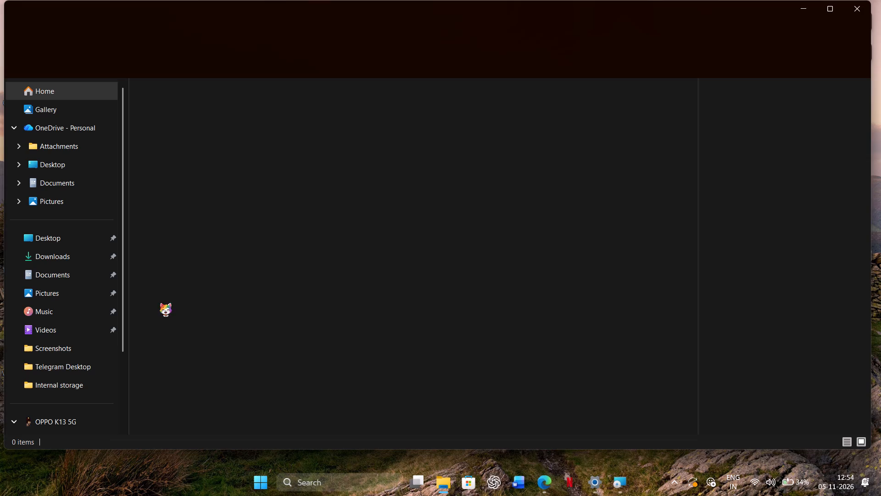
alt+click(75, 251)
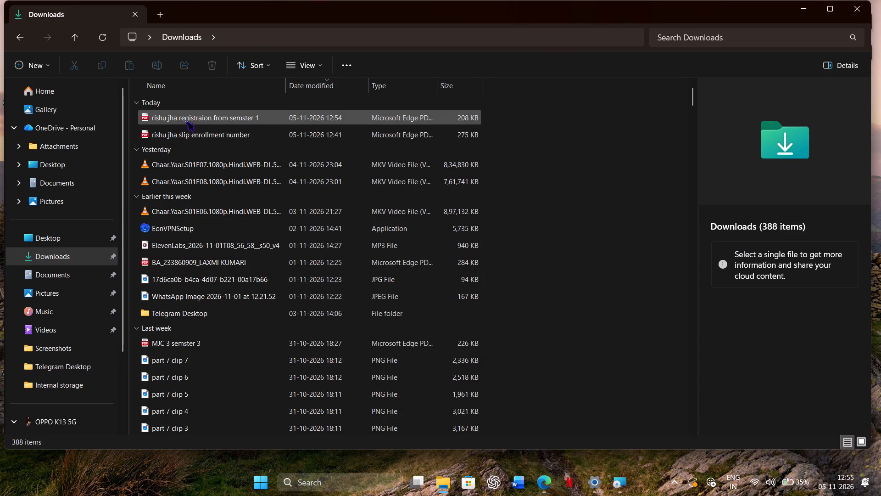
alt+click(531, 153)
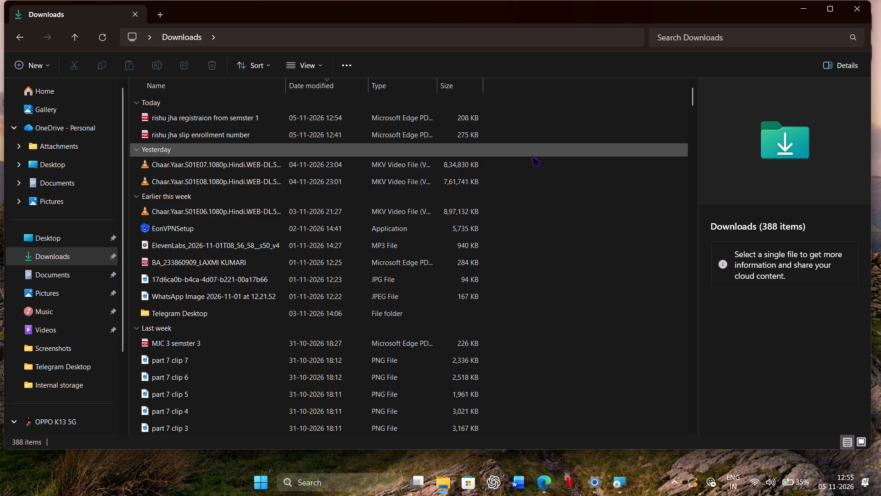
alt+click(530, 112)
alt+drag(492, 111, 441, 133)
alt+drag(447, 135, 484, 150)
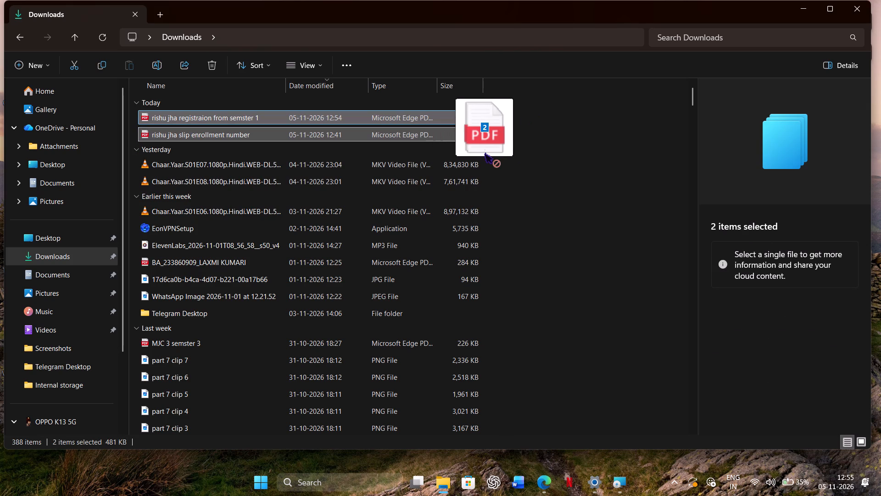
alt+drag(484, 150, 432, 132)
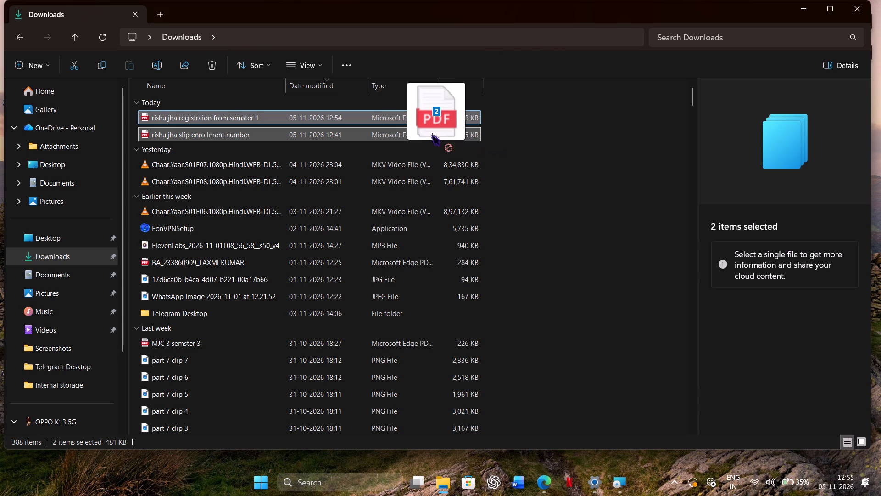
alt+drag(432, 132, 61, 417)
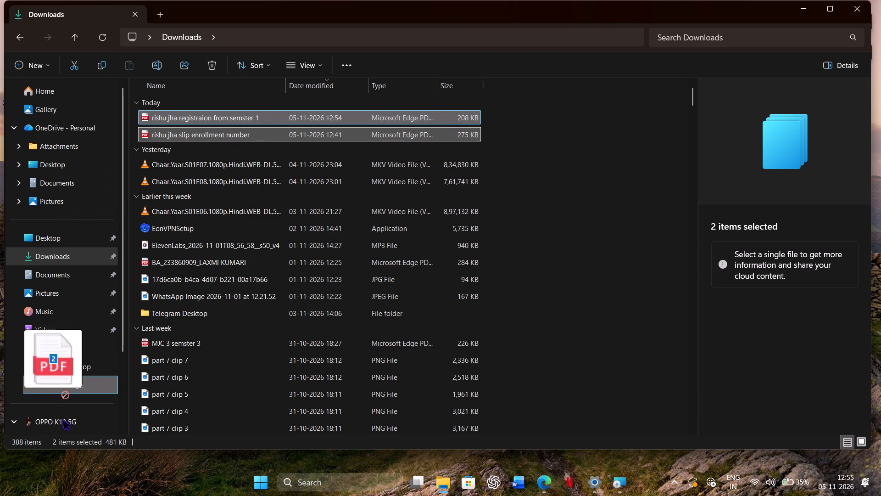
alt+drag(61, 417, 60, 397)
alt+scroll(60, 397, down, 3)
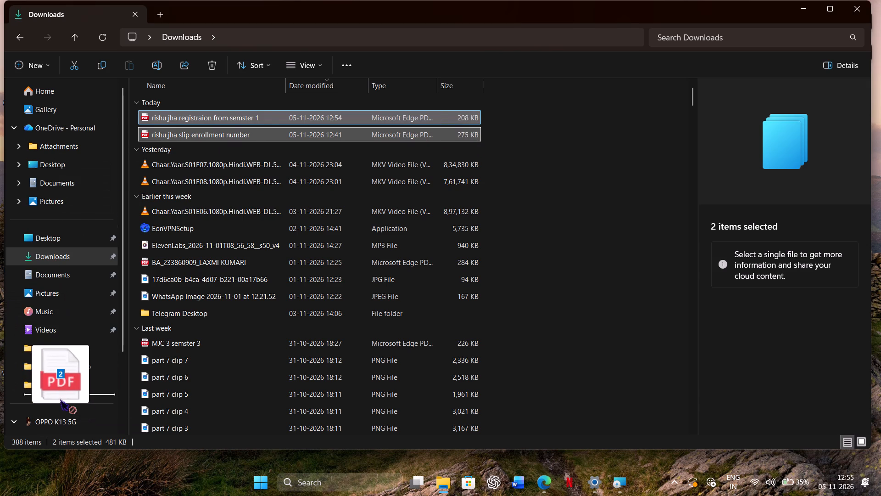
alt+drag(60, 397, 61, 400)
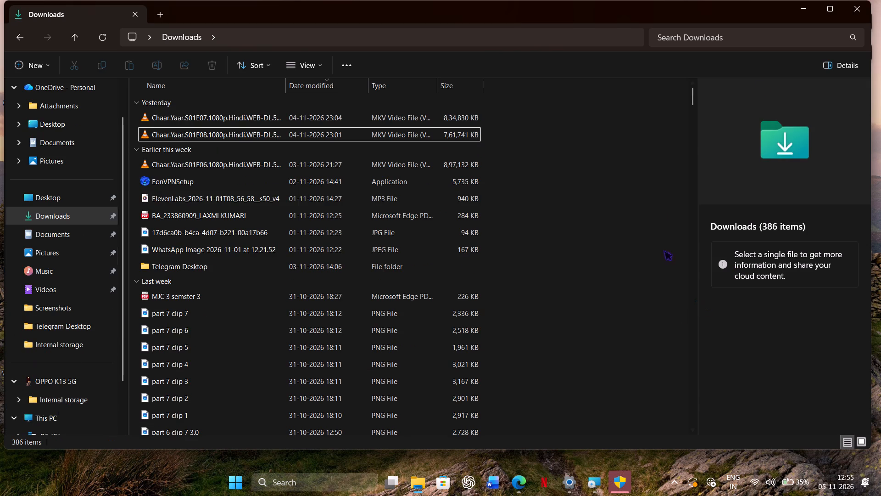
Delete the Chaar.Yaar S01E07, S01E08 and S01E06 videos from Downloads and minimise the folder window.
alt+drag(513, 113, 428, 130)
alt+click(207, 69)
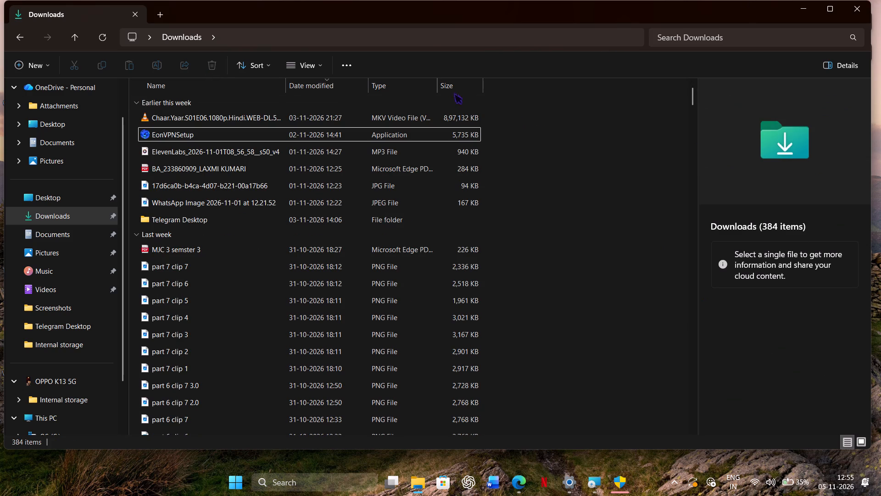
alt+click(430, 112)
alt+click(212, 64)
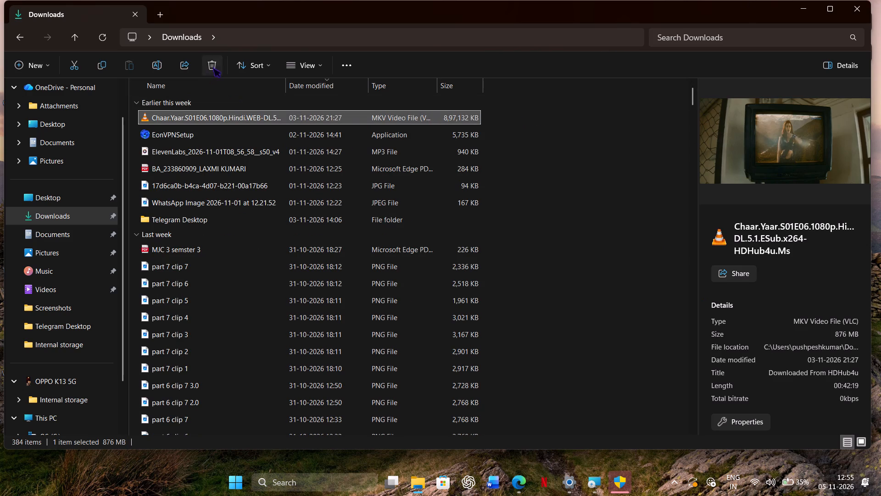
alt+click(799, 6)
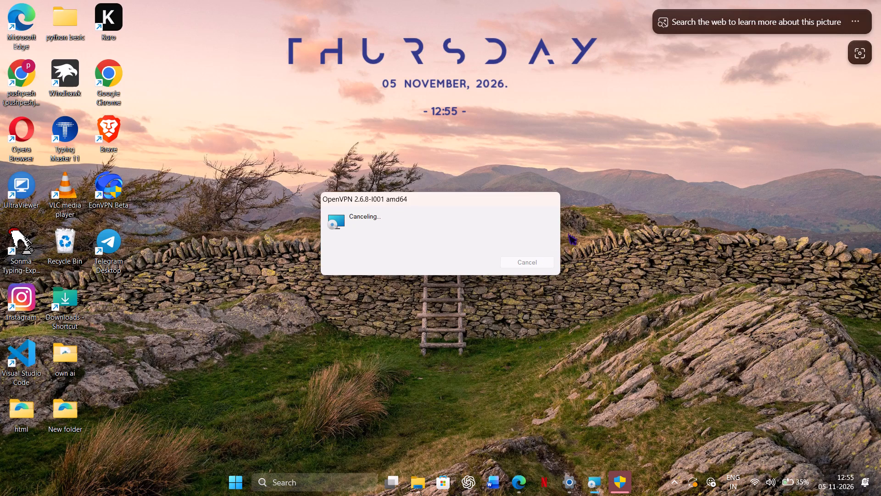
Show the desktop and try to bring up the computer's shut-down options.
key(alt+super+d)
key(alt+super+x)
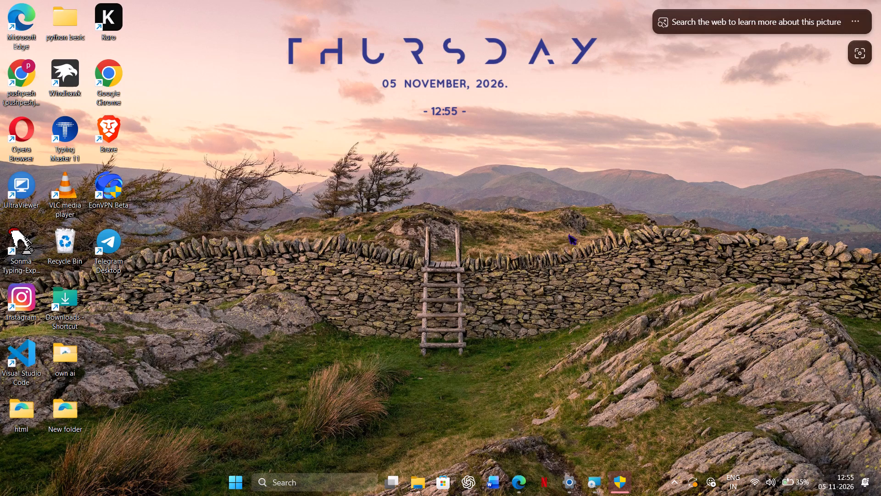
key(alt+u)
key(alt+u)
key(alt+u)
key(alt+u)
key(alt+u)
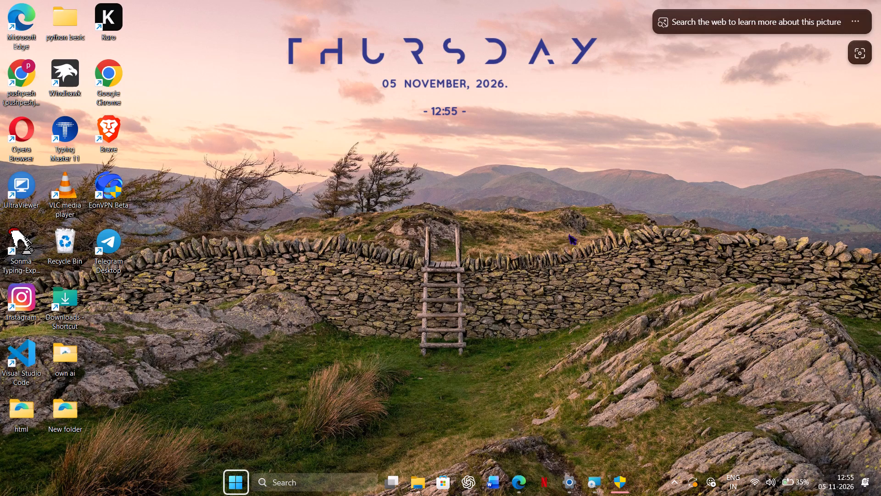